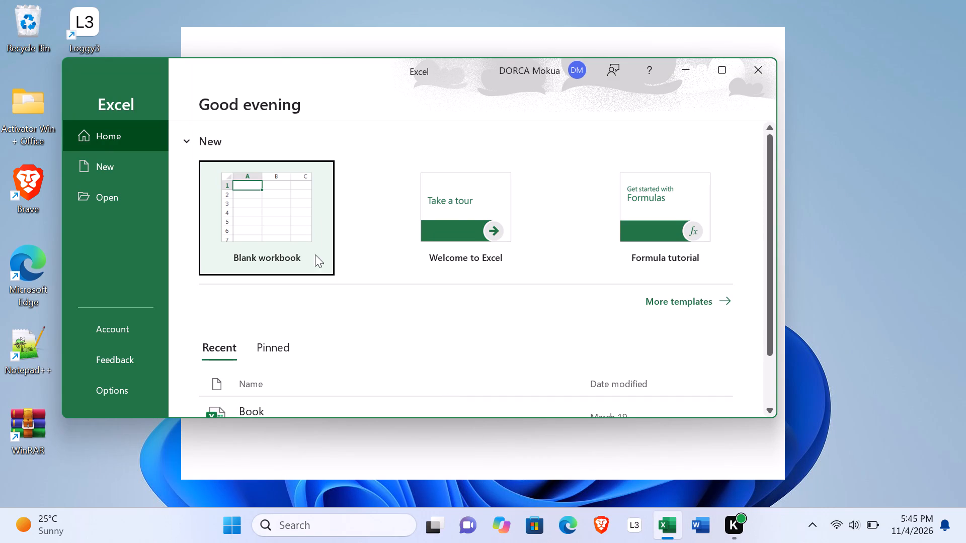
Create a blank workbook and maximize its window.
{"action": "left_click", "coordinate": [274, 228]}
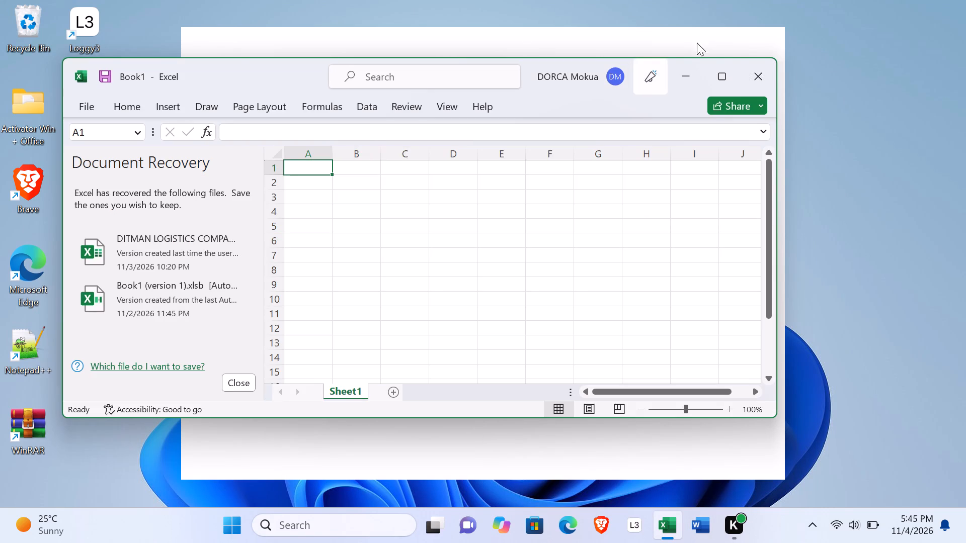
{"action": "double_click", "coordinate": [723, 73]}
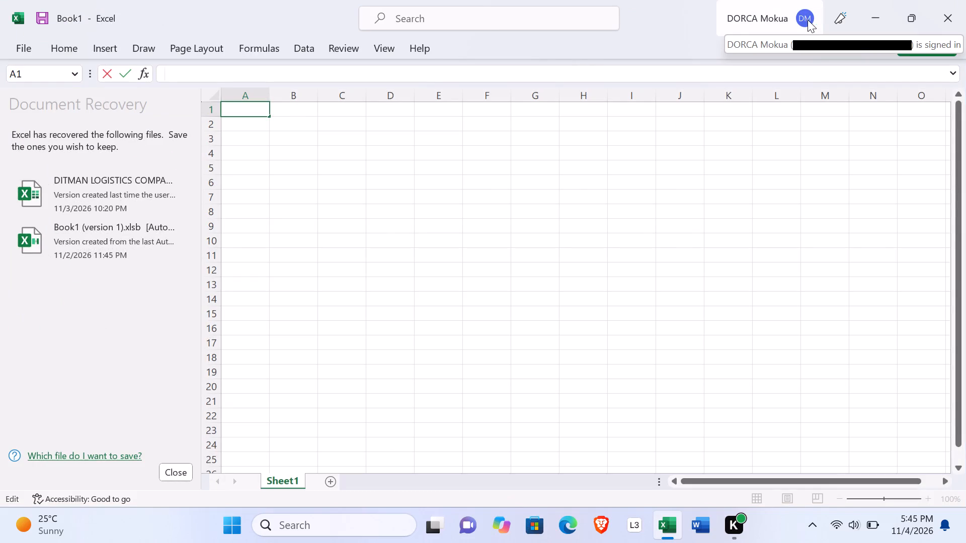
Switch from the current Microsoft account to the other account already listed in the account manager.
{"action": "left_click", "coordinate": [808, 20]}
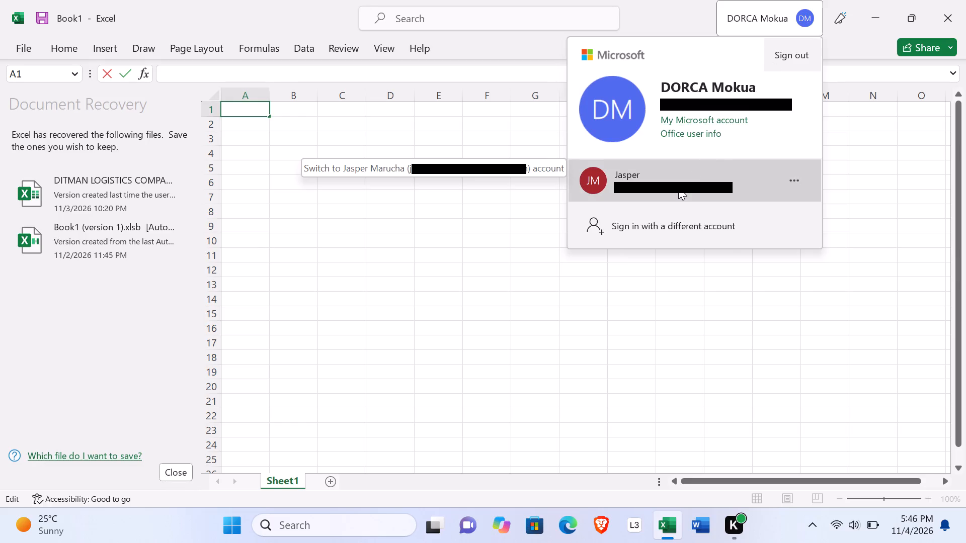
{"action": "left_click", "coordinate": [653, 177]}
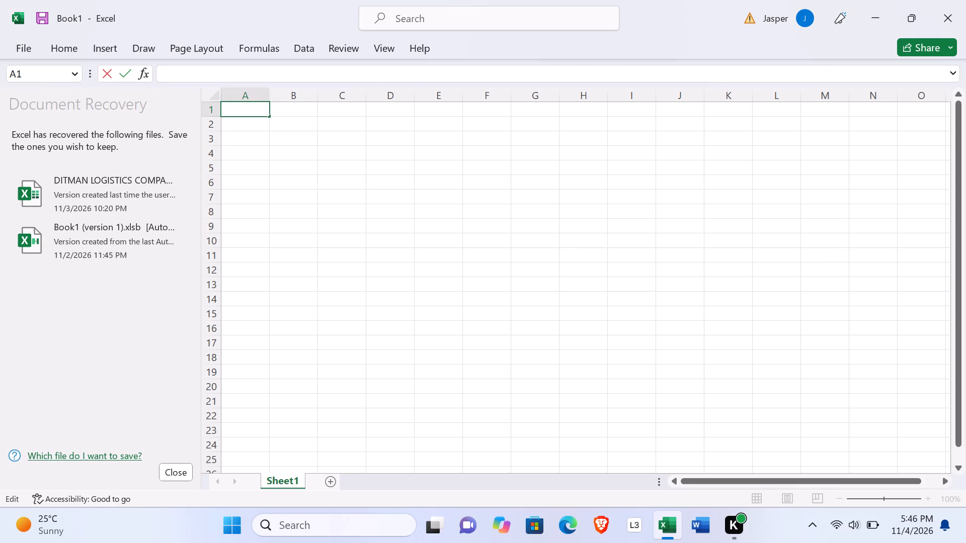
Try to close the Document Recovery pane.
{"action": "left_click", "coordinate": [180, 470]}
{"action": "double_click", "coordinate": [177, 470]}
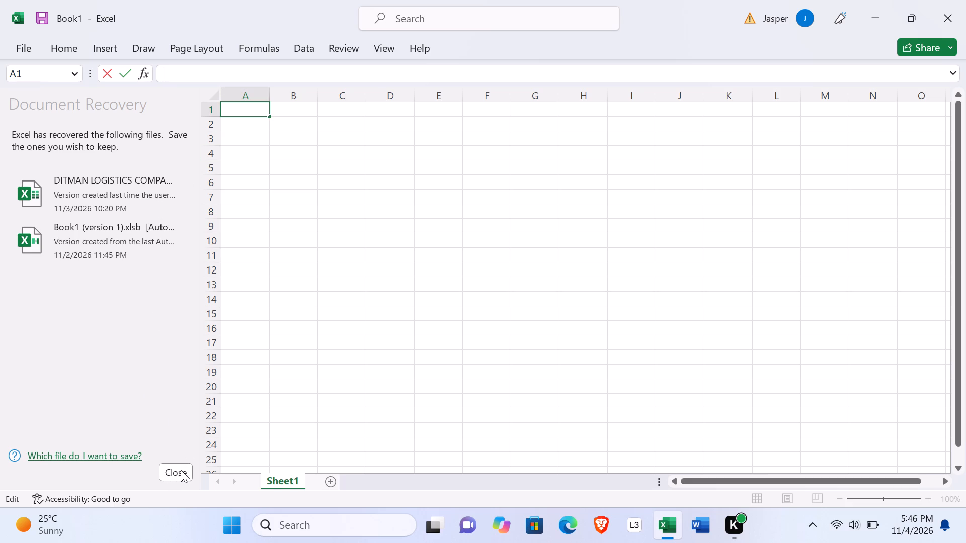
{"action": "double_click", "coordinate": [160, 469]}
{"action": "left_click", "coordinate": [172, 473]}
Create another new blank workbook.
{"action": "double_click", "coordinate": [21, 44]}
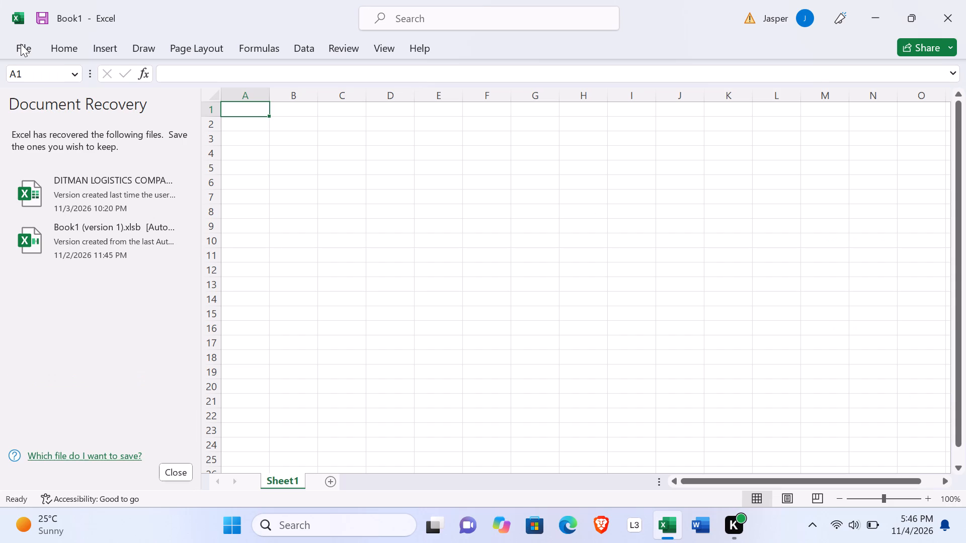
{"action": "left_click", "coordinate": [162, 119]}
{"action": "left_click", "coordinate": [24, 42]}
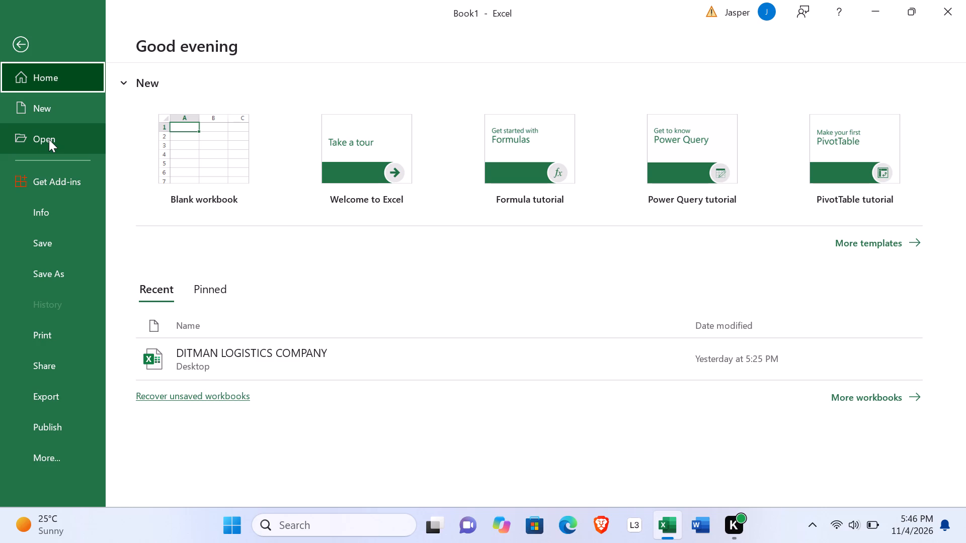
{"action": "double_click", "coordinate": [47, 104]}
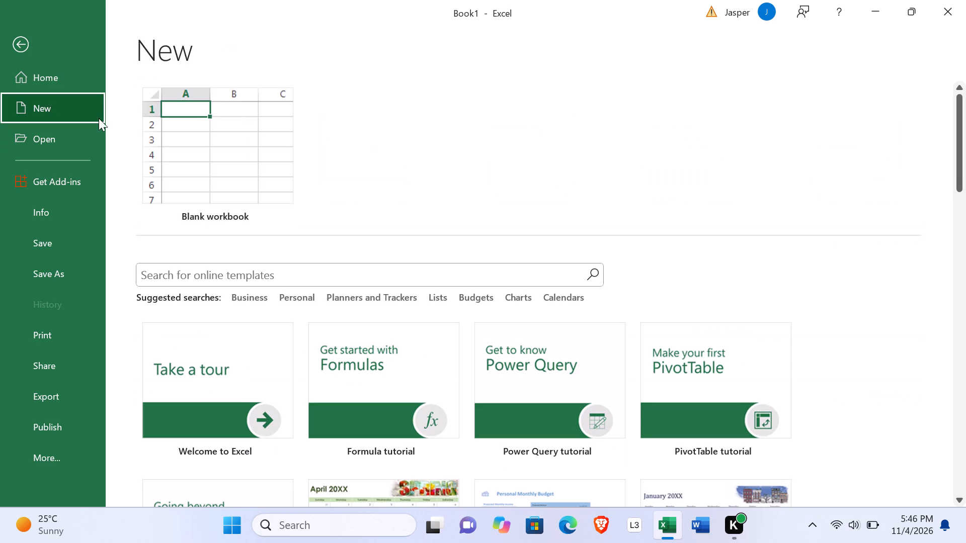
{"action": "double_click", "coordinate": [199, 153]}
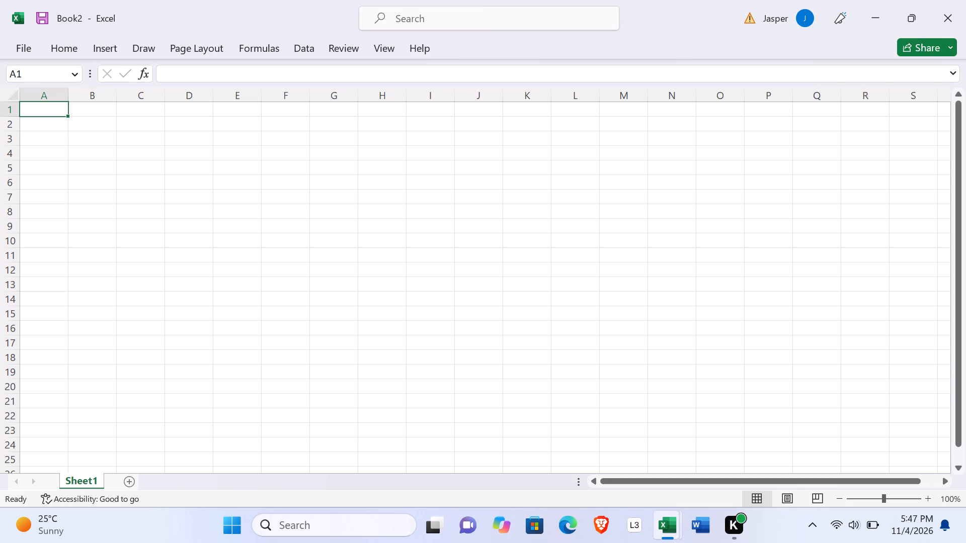
Rename the worksheet Sheet1 as "Company Profile".
{"action": "left_click", "coordinate": [91, 473]}
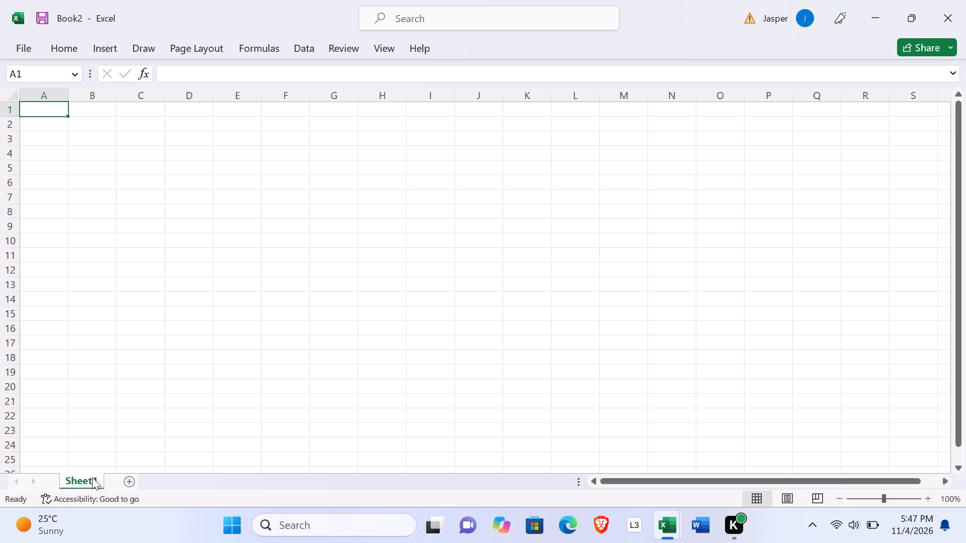
{"action": "left_click", "coordinate": [92, 477]}
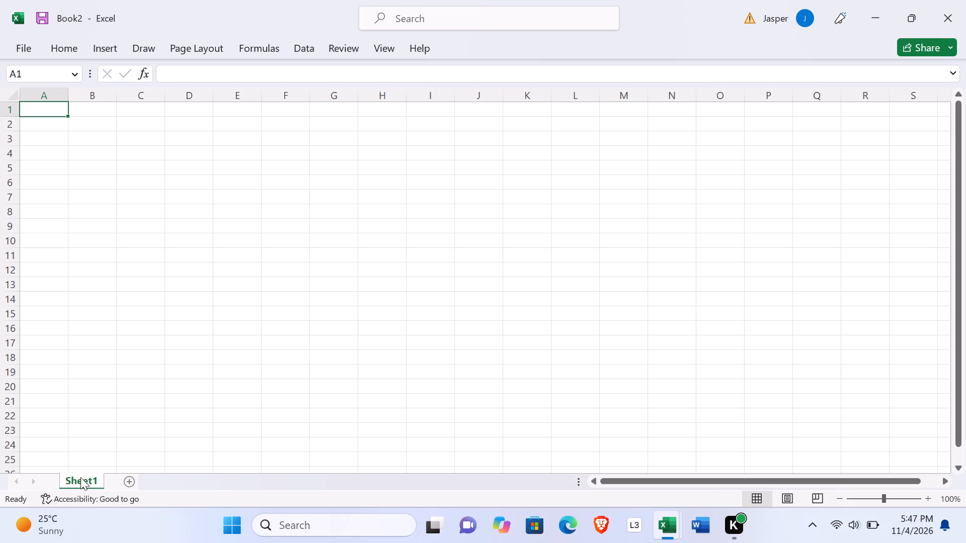
{"action": "double_click", "coordinate": [74, 477]}
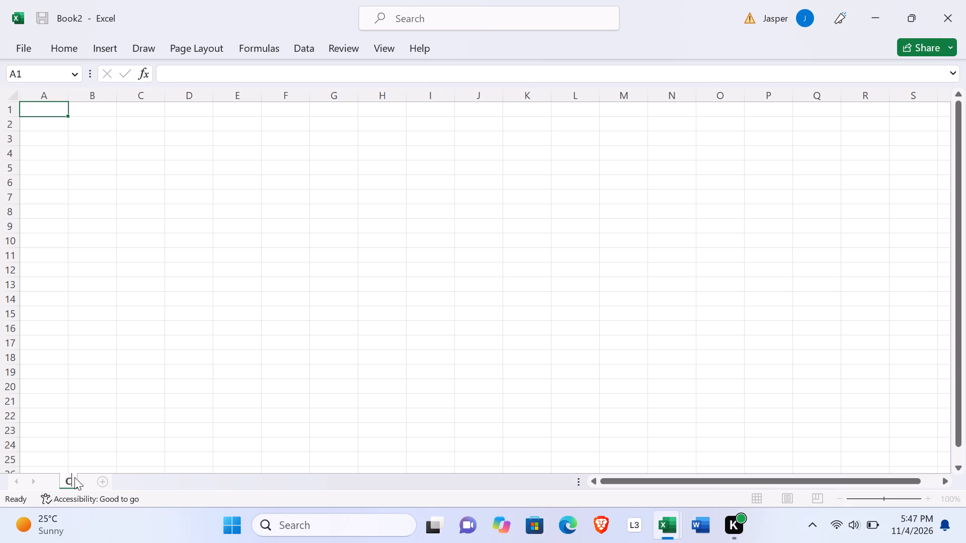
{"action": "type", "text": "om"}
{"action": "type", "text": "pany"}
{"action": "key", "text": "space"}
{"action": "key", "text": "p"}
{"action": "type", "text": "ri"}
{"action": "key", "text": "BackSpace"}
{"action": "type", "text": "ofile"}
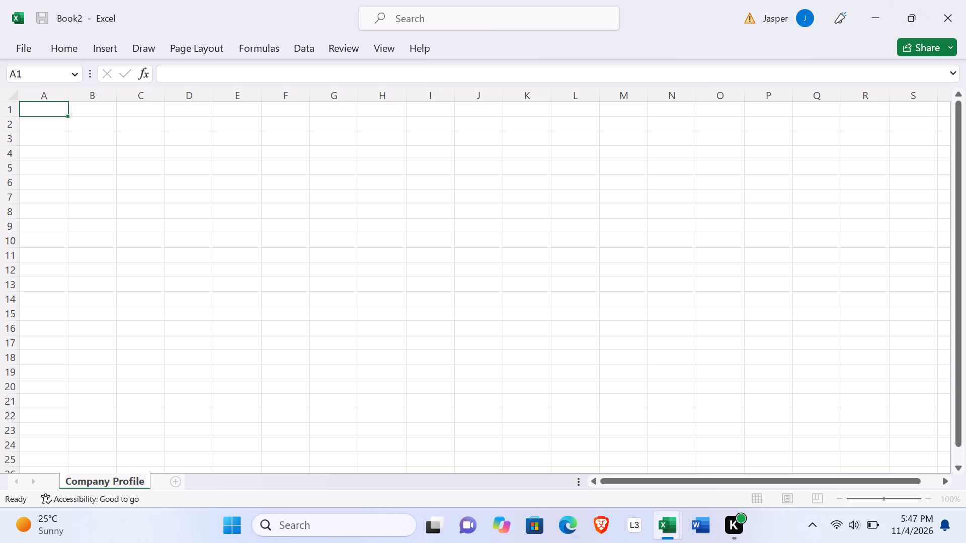
{"action": "left_click", "coordinate": [124, 318]}
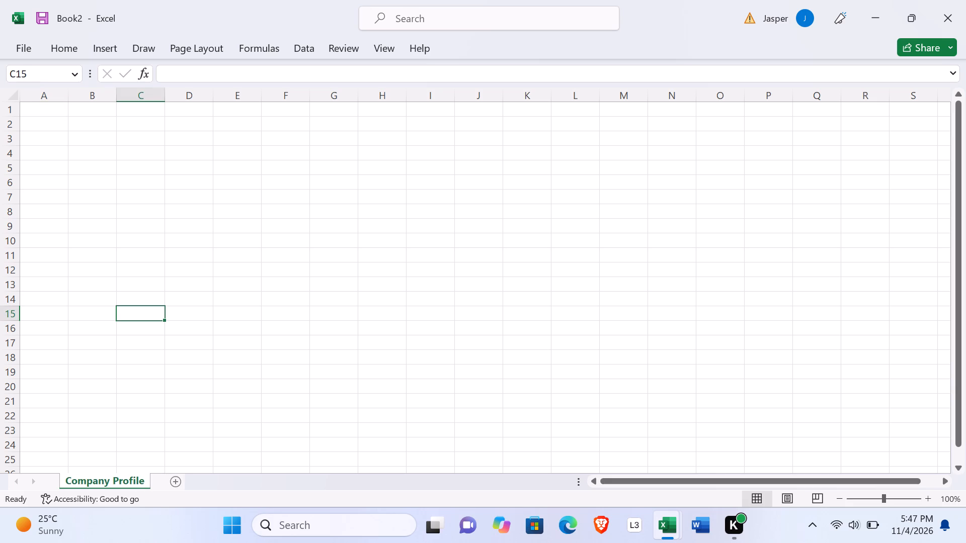
Enter the title "COMPANY PROFILE" in cell A1.
{"action": "left_click", "coordinate": [51, 106]}
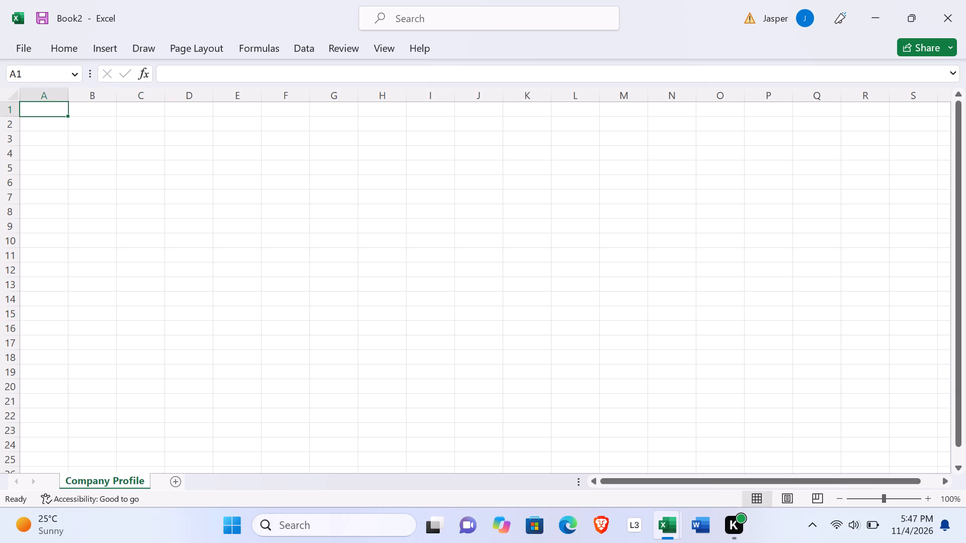
{"action": "left_click", "coordinate": [53, 106]}
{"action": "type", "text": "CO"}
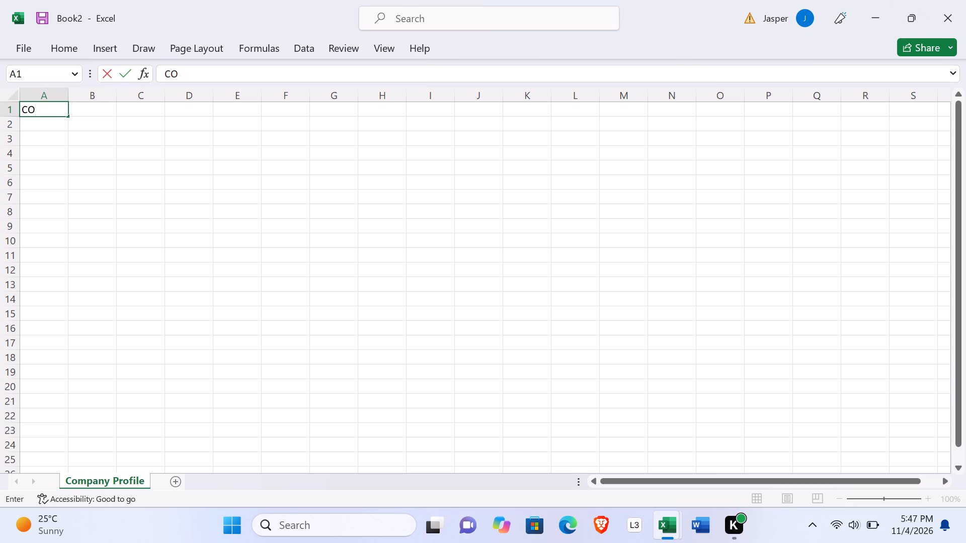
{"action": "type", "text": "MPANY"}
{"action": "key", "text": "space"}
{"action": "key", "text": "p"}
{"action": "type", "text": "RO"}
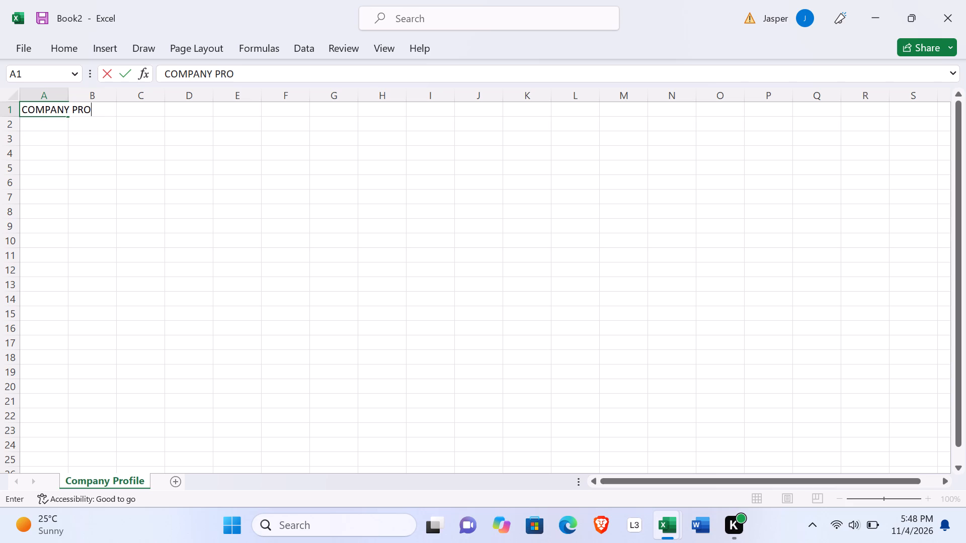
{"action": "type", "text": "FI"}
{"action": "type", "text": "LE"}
Enter the field label "Company Name" in cell A2, directly below the title.
{"action": "left_click", "coordinate": [32, 121]}
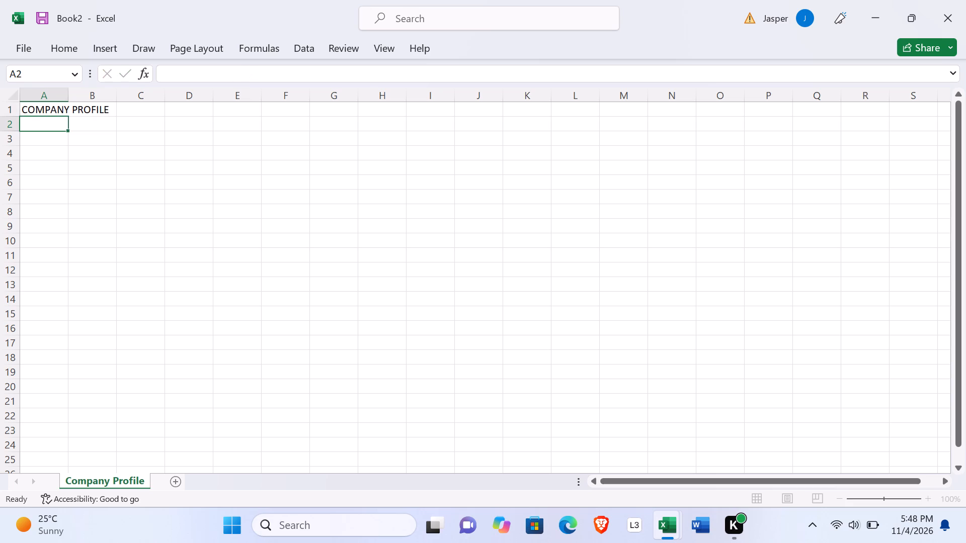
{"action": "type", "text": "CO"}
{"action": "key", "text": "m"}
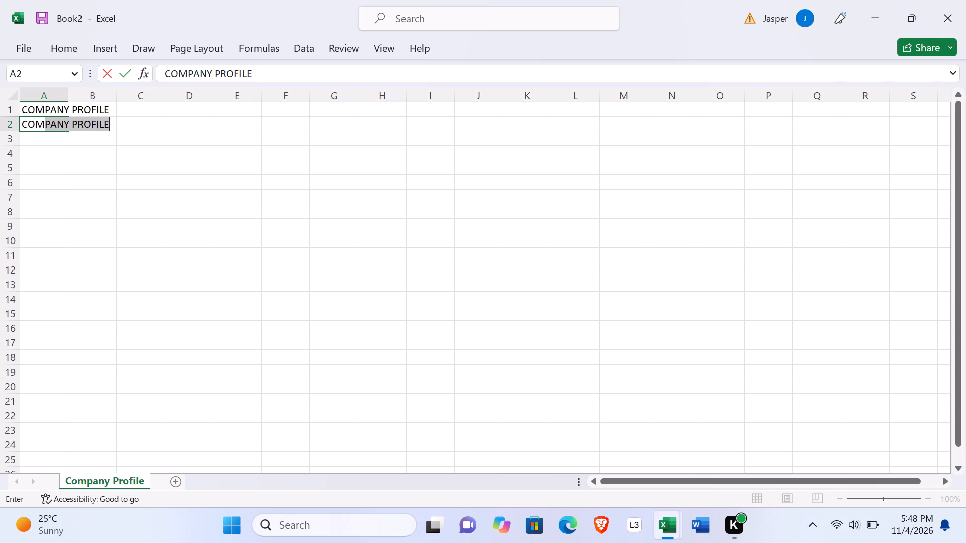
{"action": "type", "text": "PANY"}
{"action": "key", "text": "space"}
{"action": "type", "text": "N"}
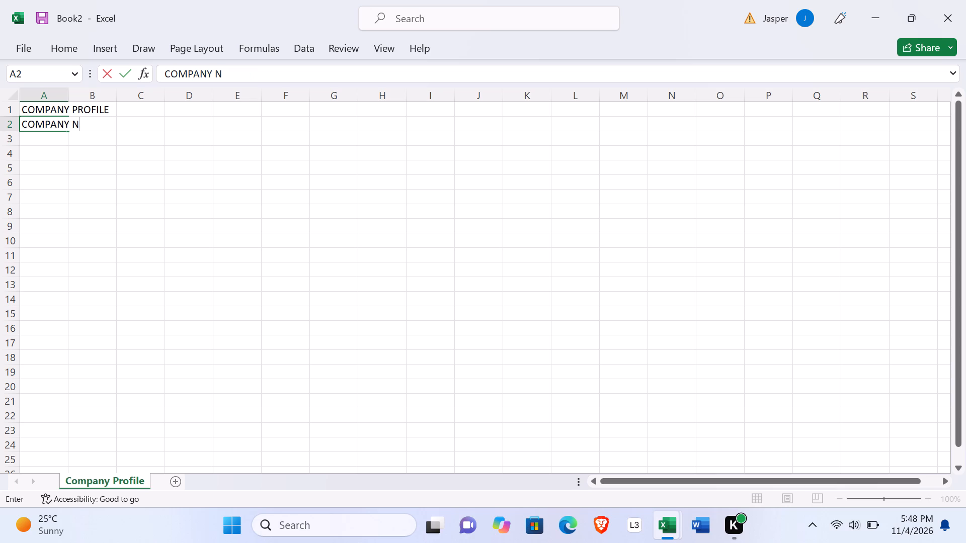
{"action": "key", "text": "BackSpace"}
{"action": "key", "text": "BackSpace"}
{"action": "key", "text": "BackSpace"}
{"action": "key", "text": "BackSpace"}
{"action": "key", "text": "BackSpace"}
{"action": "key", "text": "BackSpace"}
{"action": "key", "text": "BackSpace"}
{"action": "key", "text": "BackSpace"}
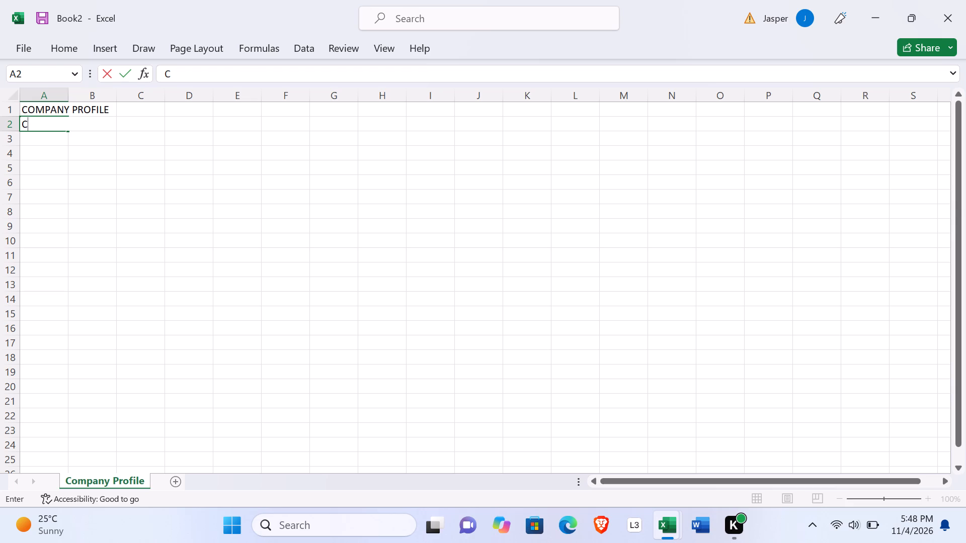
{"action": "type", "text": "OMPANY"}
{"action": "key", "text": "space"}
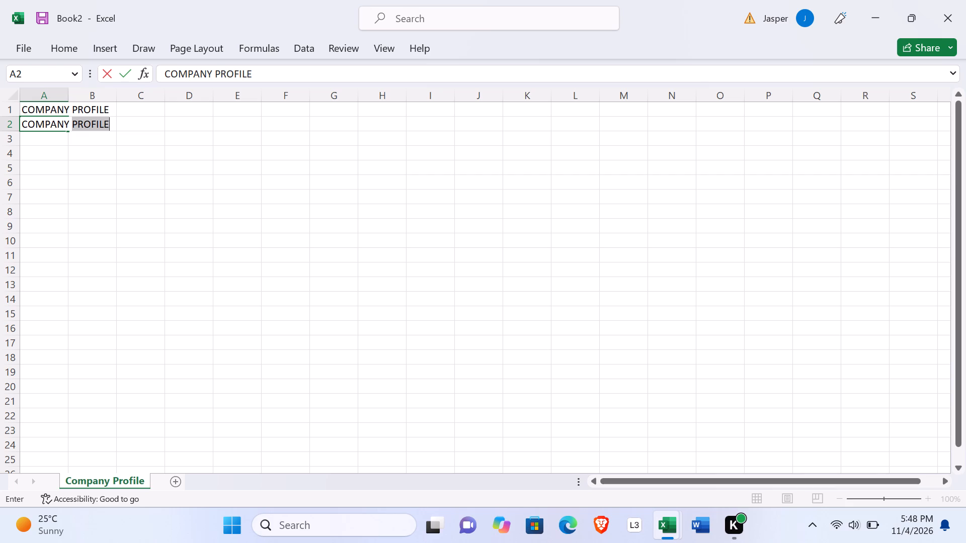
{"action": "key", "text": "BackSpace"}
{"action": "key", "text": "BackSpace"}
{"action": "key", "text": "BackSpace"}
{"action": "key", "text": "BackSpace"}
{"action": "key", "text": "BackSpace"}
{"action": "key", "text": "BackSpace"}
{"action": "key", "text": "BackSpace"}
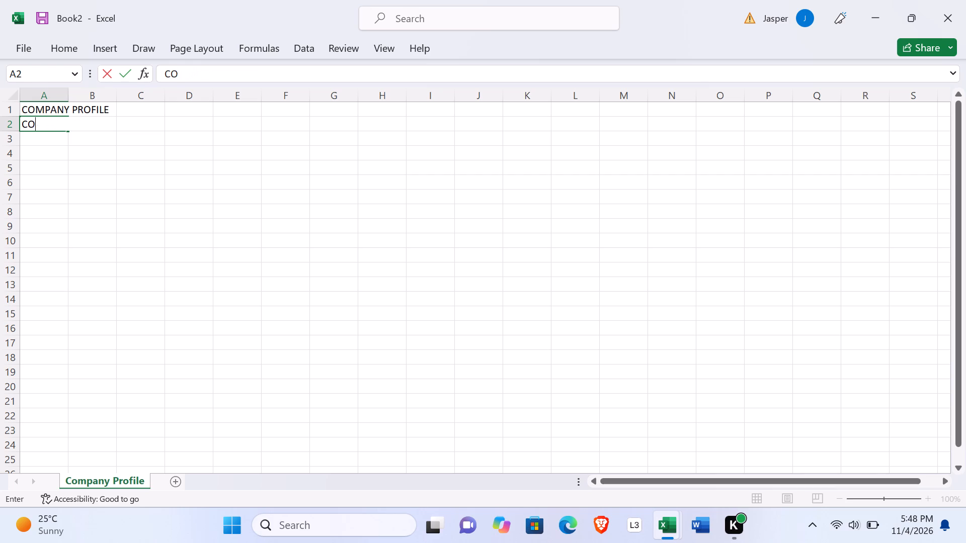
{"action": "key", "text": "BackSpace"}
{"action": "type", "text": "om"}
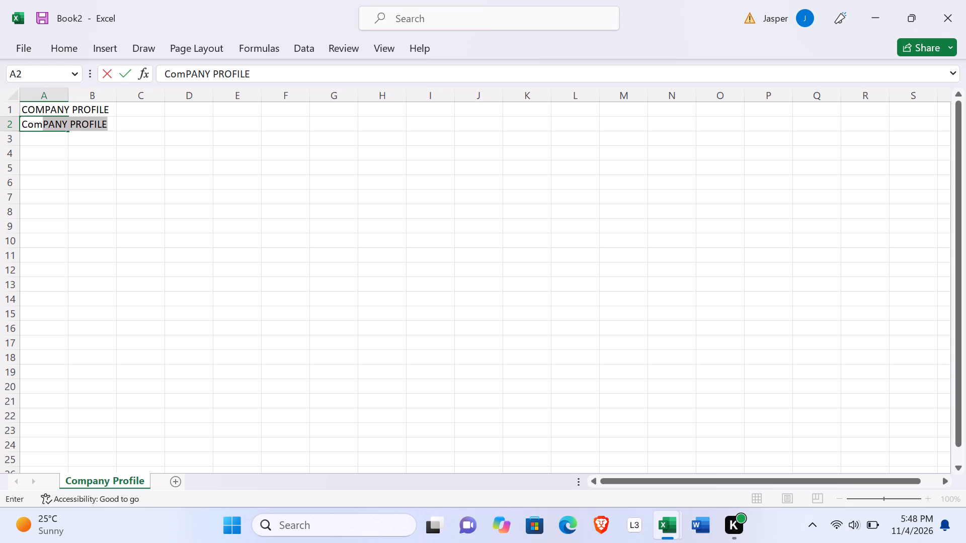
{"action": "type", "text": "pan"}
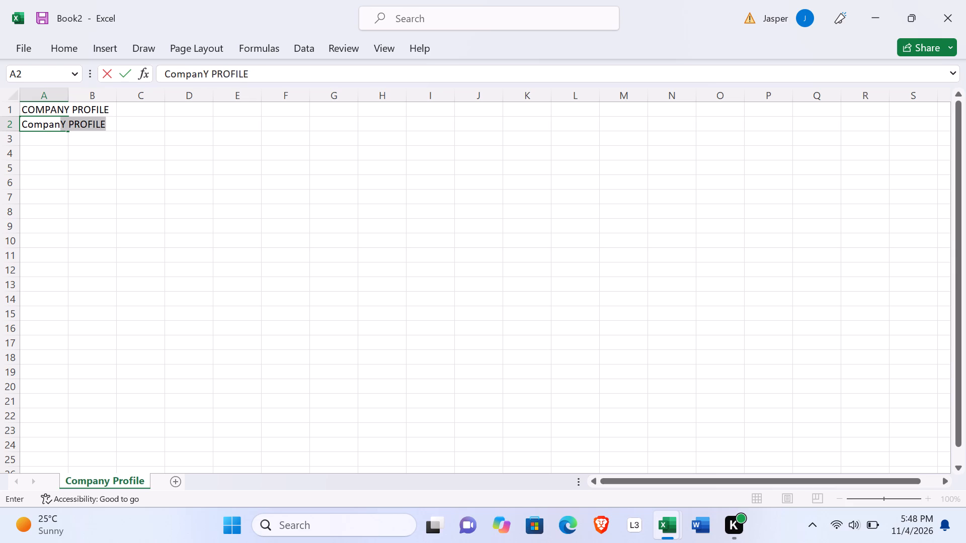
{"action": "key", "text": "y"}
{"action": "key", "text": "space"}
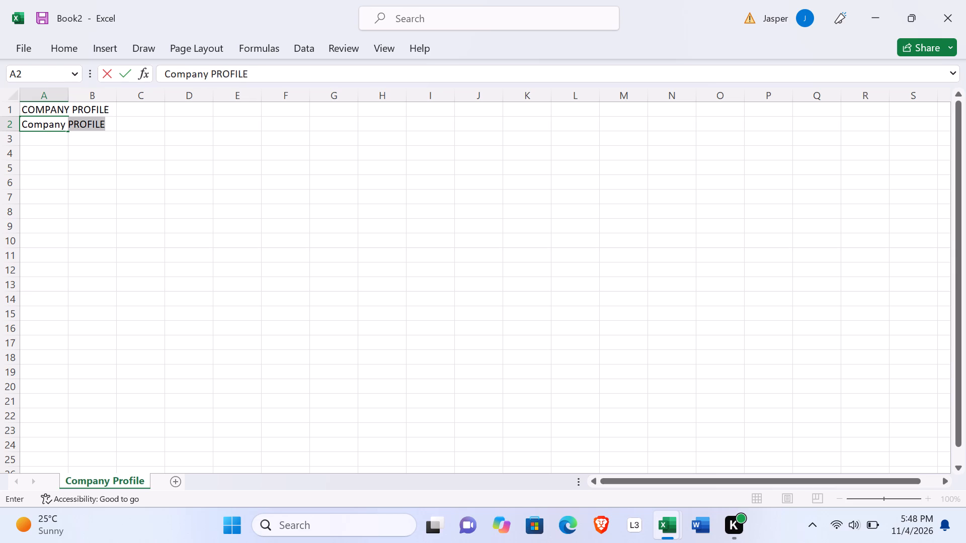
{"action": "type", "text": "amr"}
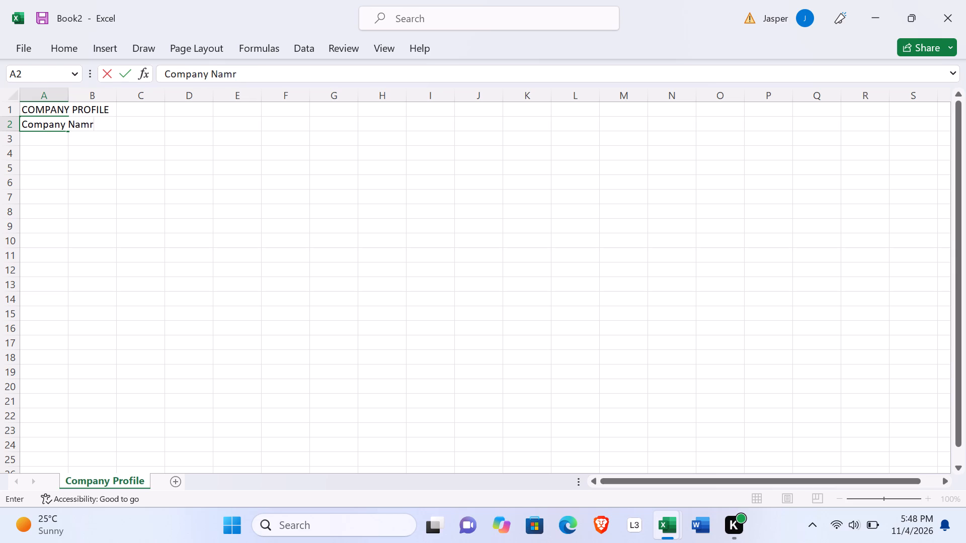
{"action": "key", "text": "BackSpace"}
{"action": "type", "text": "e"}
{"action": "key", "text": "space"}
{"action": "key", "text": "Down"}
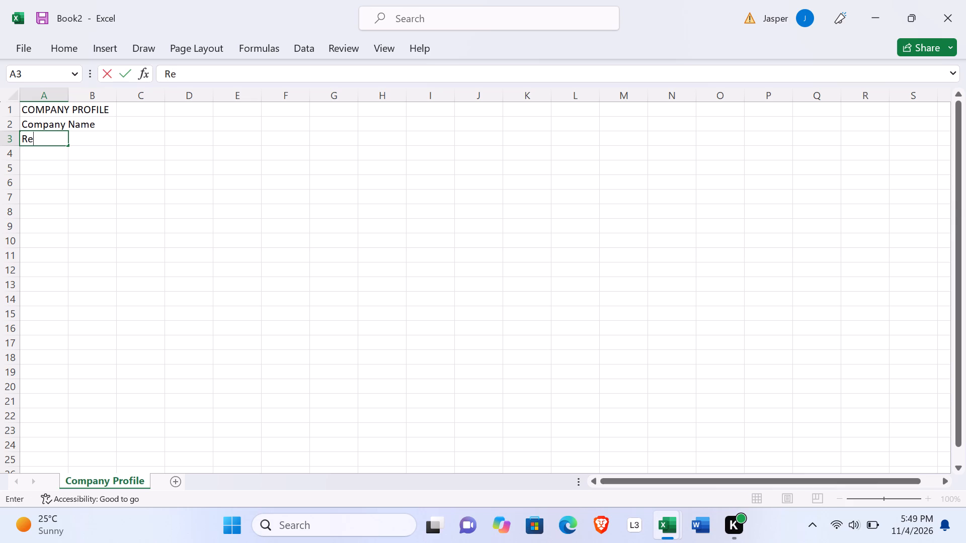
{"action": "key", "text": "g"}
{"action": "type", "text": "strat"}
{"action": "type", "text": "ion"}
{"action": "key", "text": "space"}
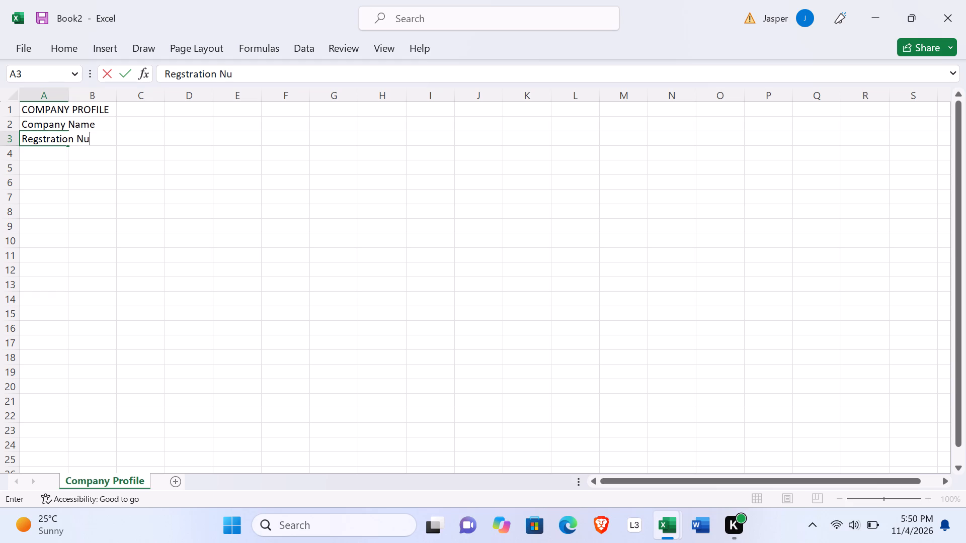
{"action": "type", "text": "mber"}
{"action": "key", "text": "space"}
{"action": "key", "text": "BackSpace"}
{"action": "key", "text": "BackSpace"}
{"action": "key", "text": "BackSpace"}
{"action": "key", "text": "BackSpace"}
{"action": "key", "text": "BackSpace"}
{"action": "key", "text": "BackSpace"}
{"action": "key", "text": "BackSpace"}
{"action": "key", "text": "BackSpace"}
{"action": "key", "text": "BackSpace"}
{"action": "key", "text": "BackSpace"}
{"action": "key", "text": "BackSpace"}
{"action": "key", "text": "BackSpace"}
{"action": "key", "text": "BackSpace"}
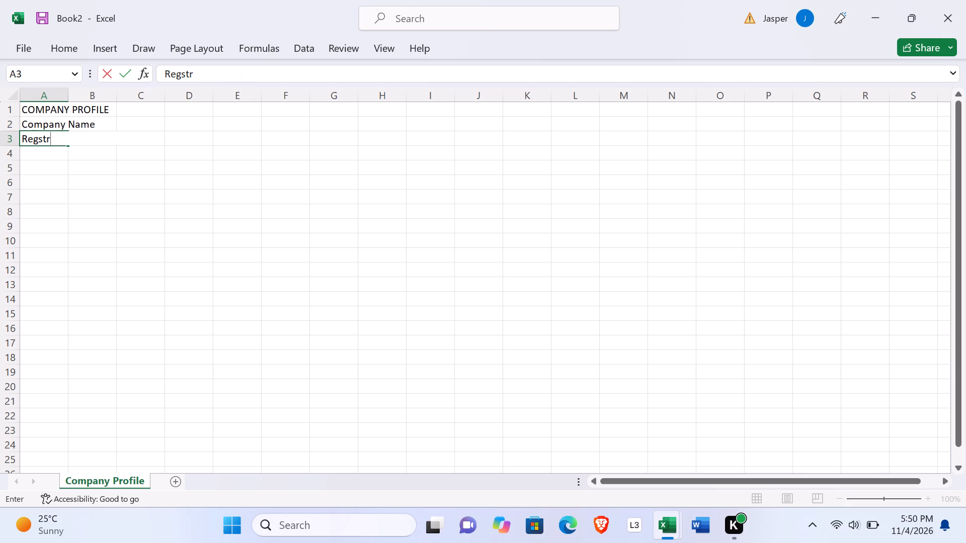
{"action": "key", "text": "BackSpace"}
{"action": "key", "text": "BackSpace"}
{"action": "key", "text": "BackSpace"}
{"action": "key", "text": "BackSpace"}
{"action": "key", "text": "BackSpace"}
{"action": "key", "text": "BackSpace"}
Edit the label in cell A2, replacing its trailing space with a period so it reads "Company Name.".
{"action": "left_click_drag", "start_coordinate": [98, 118], "coordinate": [98, 129]}
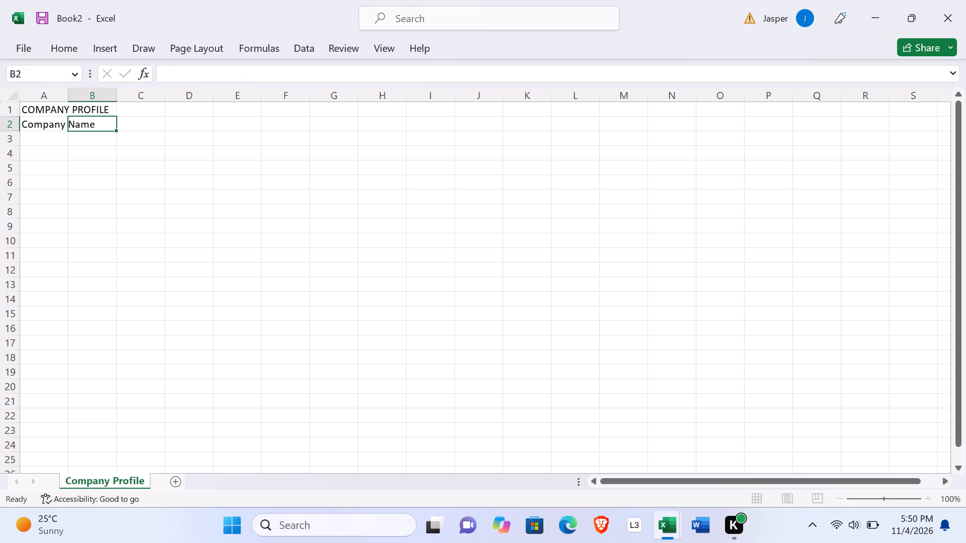
{"action": "left_click", "coordinate": [98, 129]}
{"action": "triple_click", "coordinate": [44, 125]}
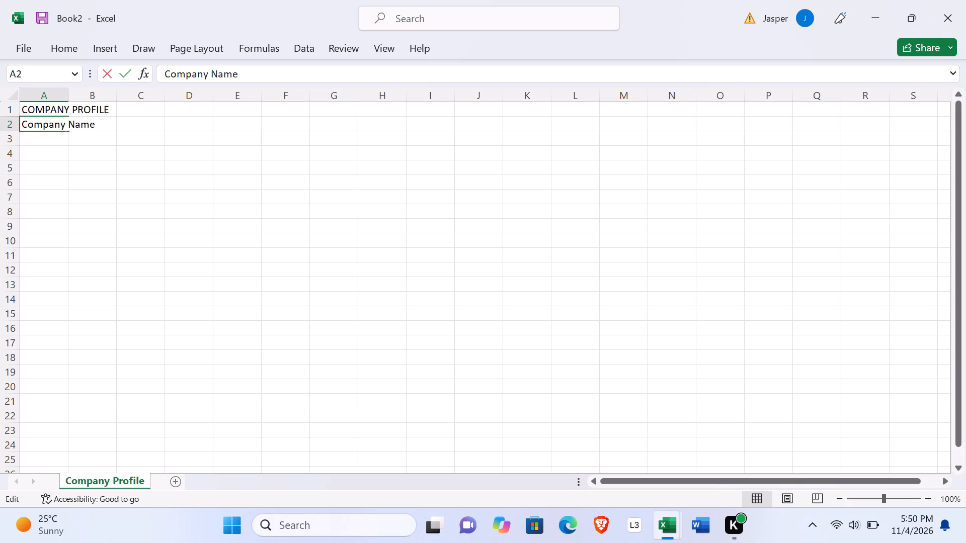
{"action": "left_click", "coordinate": [98, 125]}
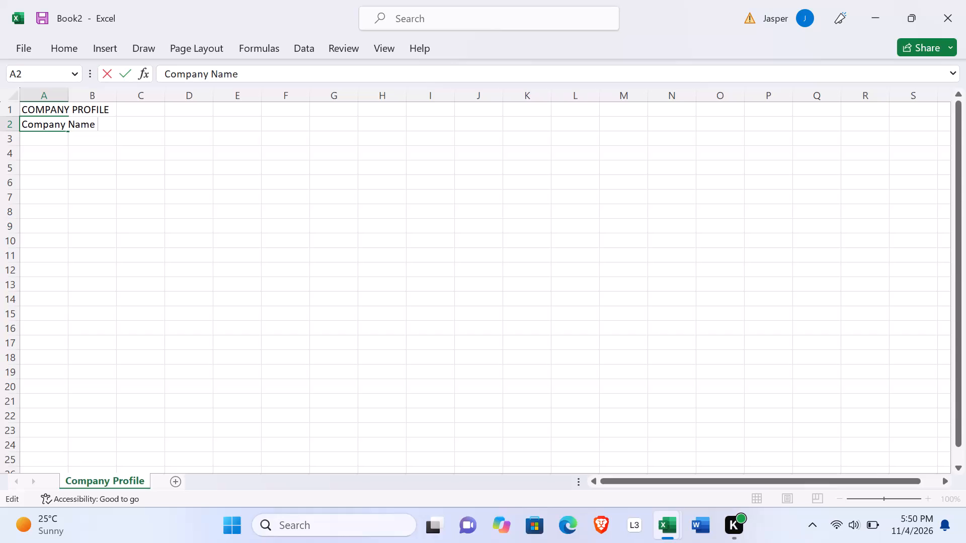
{"action": "key", "text": "BackSpace"}
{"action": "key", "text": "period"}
Enter the field label "Bussiness Regration Number." in cell A3.
{"action": "left_click", "coordinate": [42, 138]}
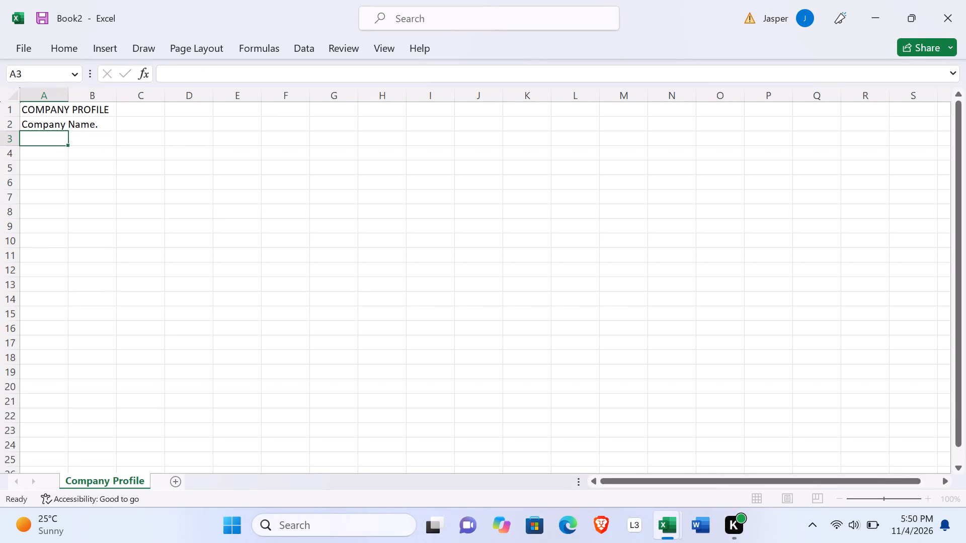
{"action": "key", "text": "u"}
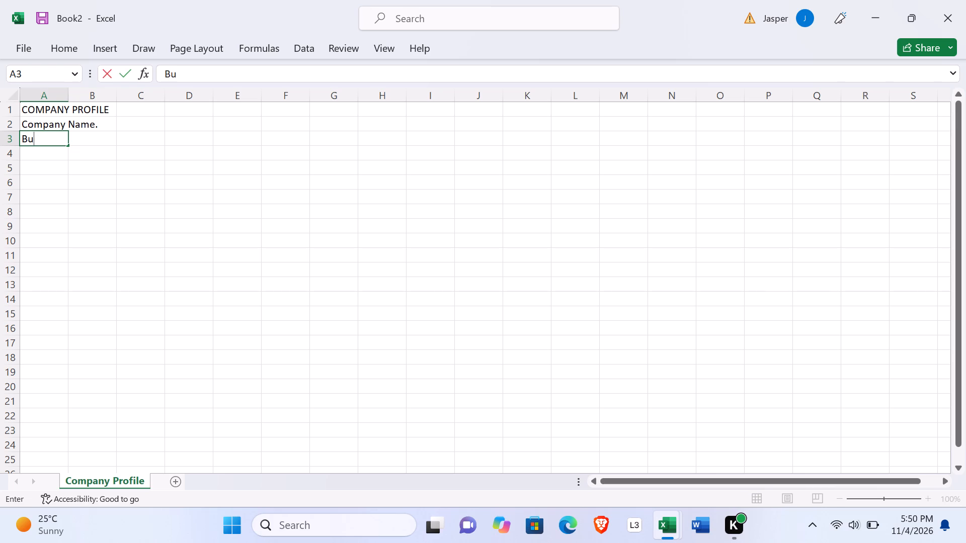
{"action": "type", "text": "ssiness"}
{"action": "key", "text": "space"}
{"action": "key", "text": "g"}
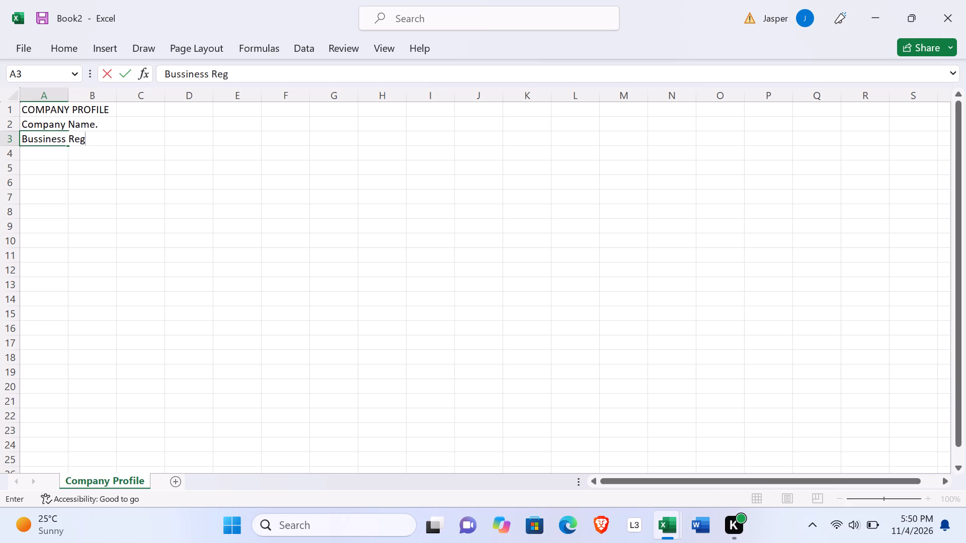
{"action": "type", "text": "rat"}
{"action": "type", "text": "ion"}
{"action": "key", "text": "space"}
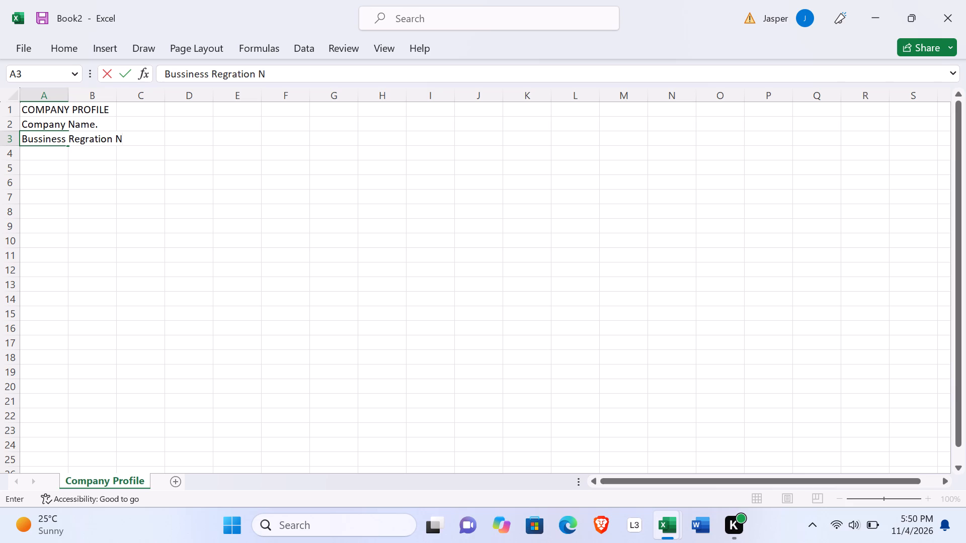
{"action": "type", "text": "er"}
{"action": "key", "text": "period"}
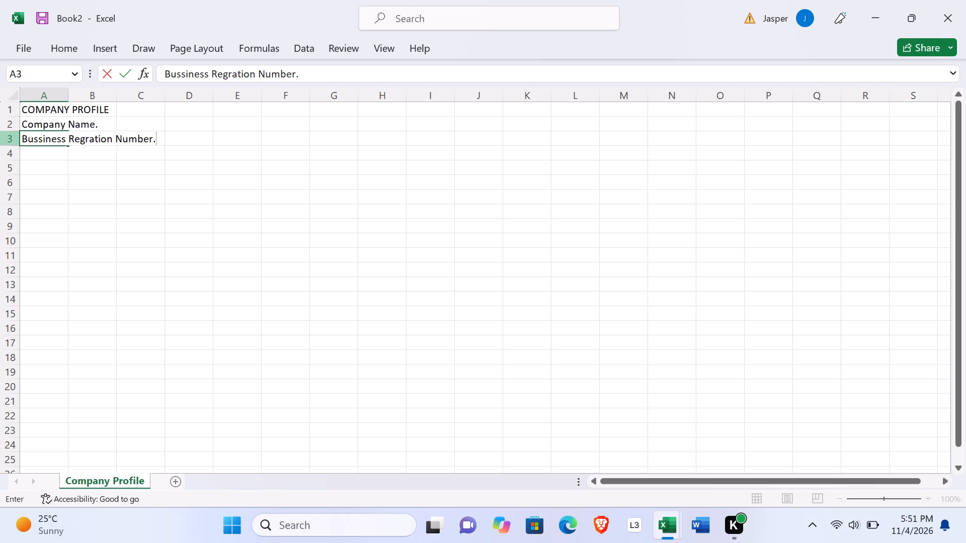
Enter the field label "Business Type" in cell A4.
{"action": "left_click", "coordinate": [49, 157]}
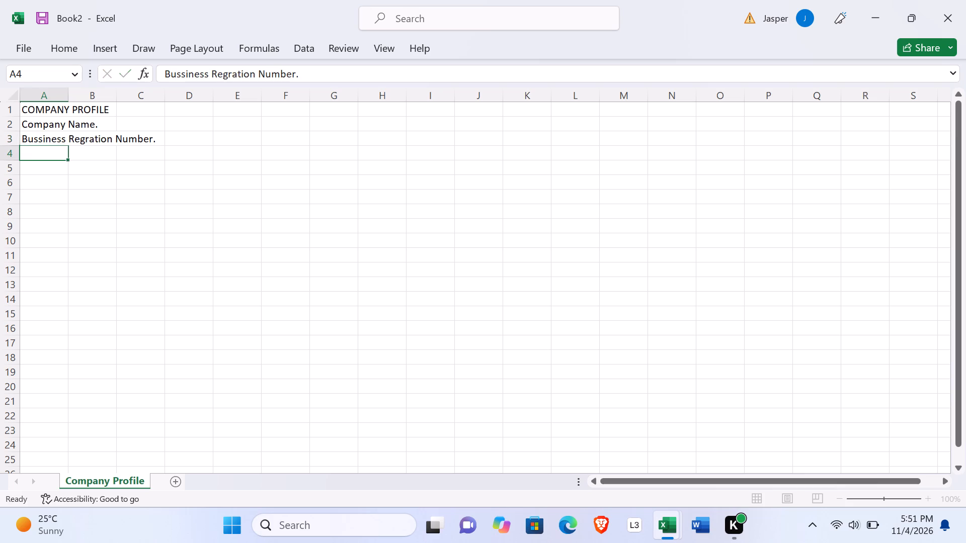
{"action": "left_click", "coordinate": [38, 153]}
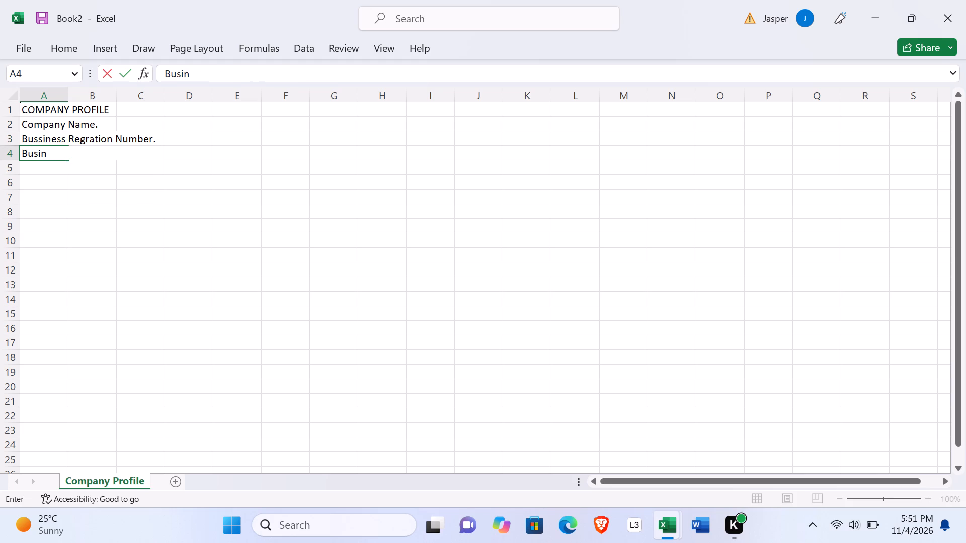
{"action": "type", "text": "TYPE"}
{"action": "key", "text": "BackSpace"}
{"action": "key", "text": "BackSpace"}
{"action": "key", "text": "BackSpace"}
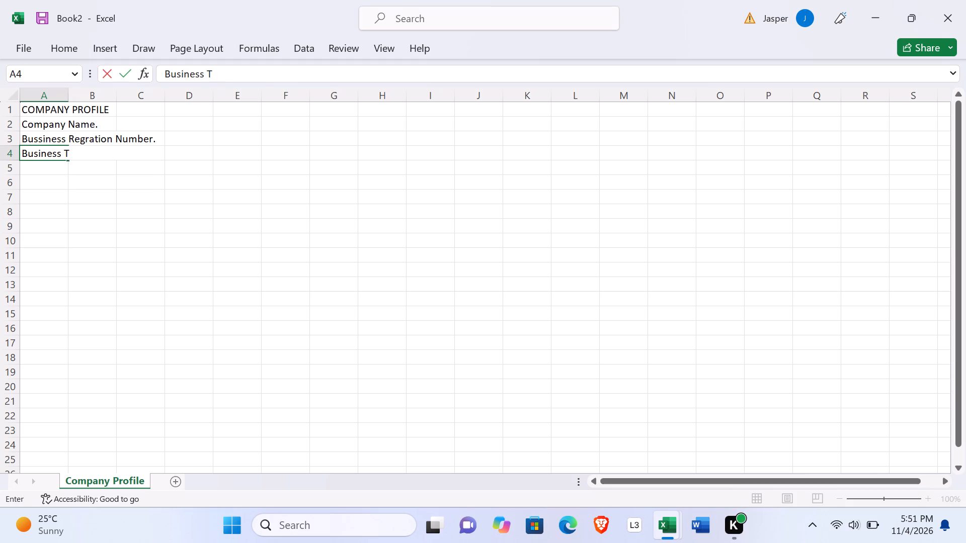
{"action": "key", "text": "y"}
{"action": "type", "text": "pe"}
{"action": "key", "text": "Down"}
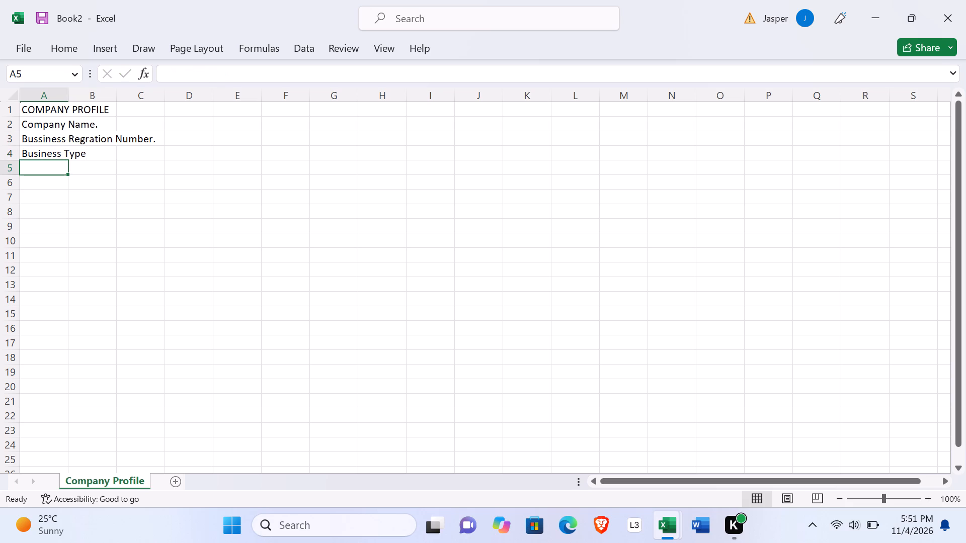
Enter the field label "Country of Registration" in cell A5.
{"action": "left_click", "coordinate": [38, 167]}
{"action": "left_click", "coordinate": [38, 167]}
{"action": "left_click", "coordinate": [38, 167]}
{"action": "left_click", "coordinate": [38, 167]}
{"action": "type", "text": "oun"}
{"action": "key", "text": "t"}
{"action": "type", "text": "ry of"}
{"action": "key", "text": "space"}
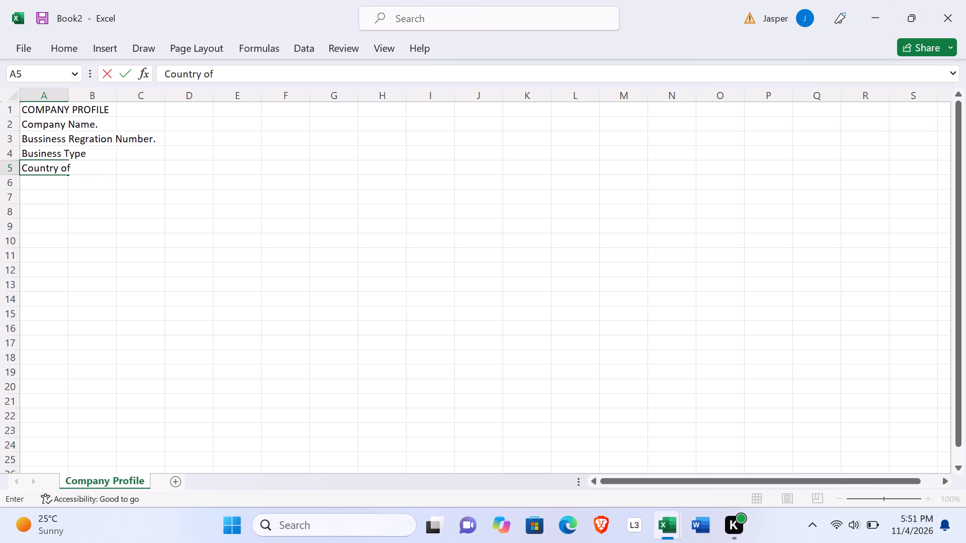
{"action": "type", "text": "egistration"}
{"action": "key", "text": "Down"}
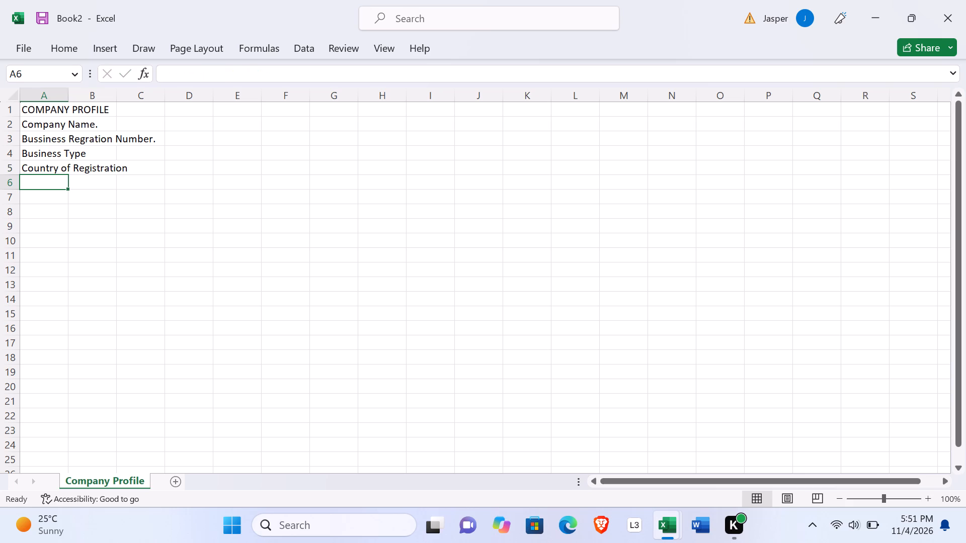
Enter the field label "Currency" in cell A6, below the country of registration label.
{"action": "left_click", "coordinate": [39, 182]}
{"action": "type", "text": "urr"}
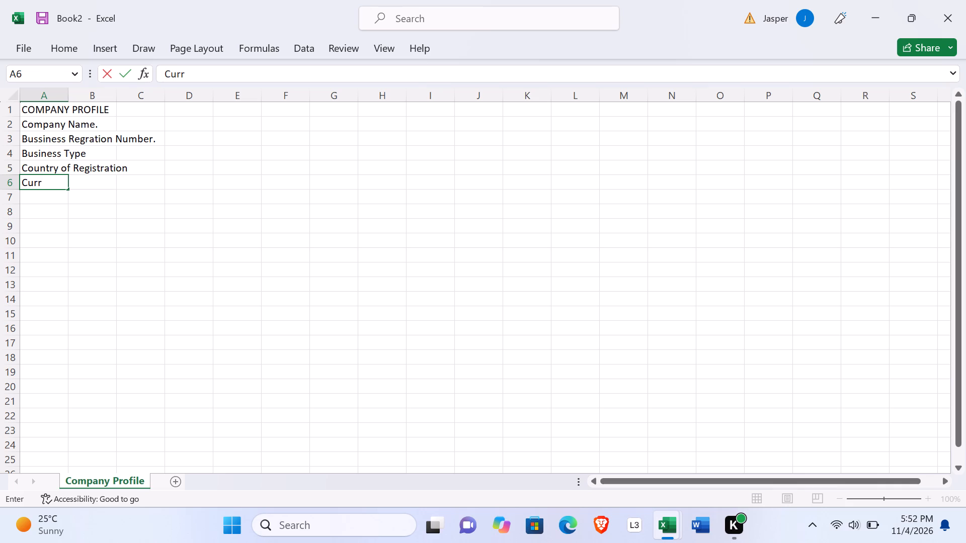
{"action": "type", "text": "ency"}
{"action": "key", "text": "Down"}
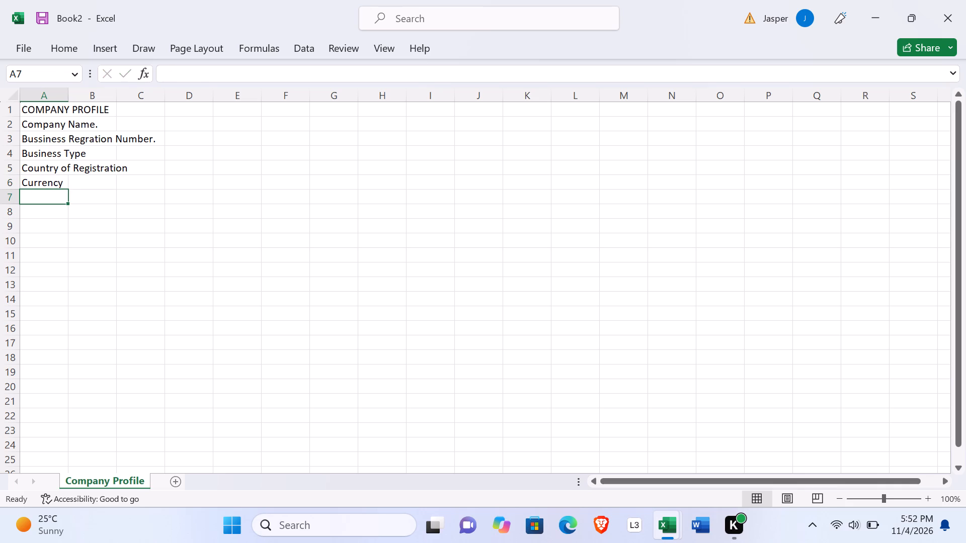
Enter the field label "Registration Office" in cell A7.
{"action": "left_click", "coordinate": [42, 199]}
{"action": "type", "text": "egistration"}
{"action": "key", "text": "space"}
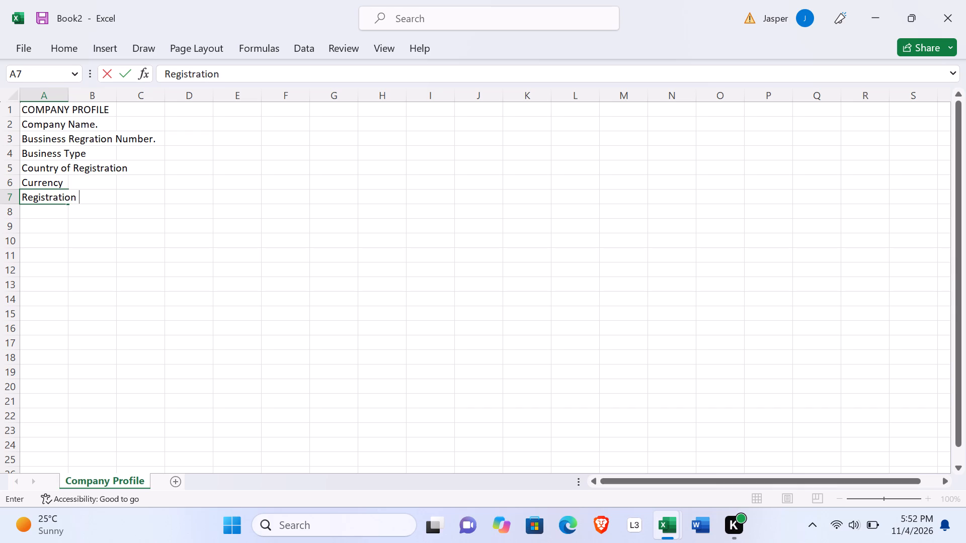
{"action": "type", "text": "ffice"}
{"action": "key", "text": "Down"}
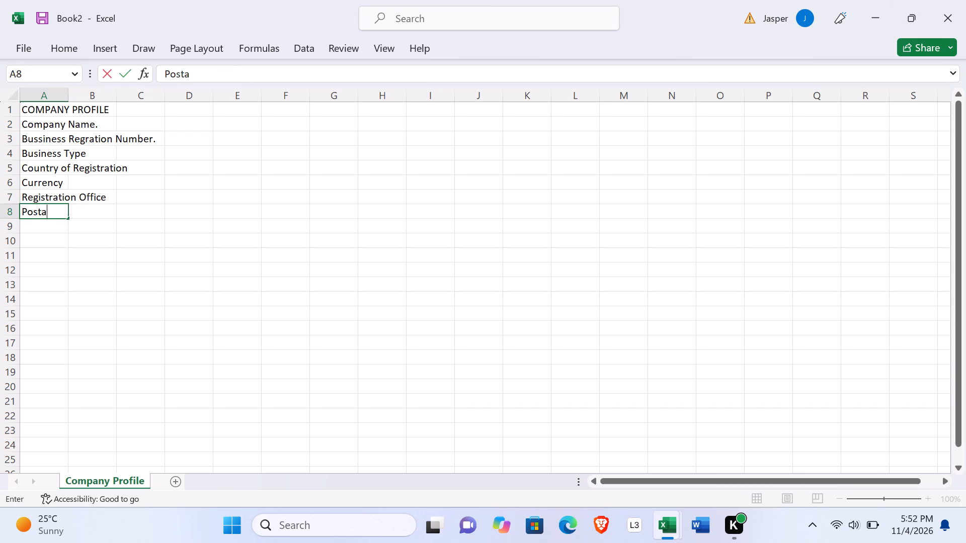
Enter the field label "Postal Adress" in cell A8.
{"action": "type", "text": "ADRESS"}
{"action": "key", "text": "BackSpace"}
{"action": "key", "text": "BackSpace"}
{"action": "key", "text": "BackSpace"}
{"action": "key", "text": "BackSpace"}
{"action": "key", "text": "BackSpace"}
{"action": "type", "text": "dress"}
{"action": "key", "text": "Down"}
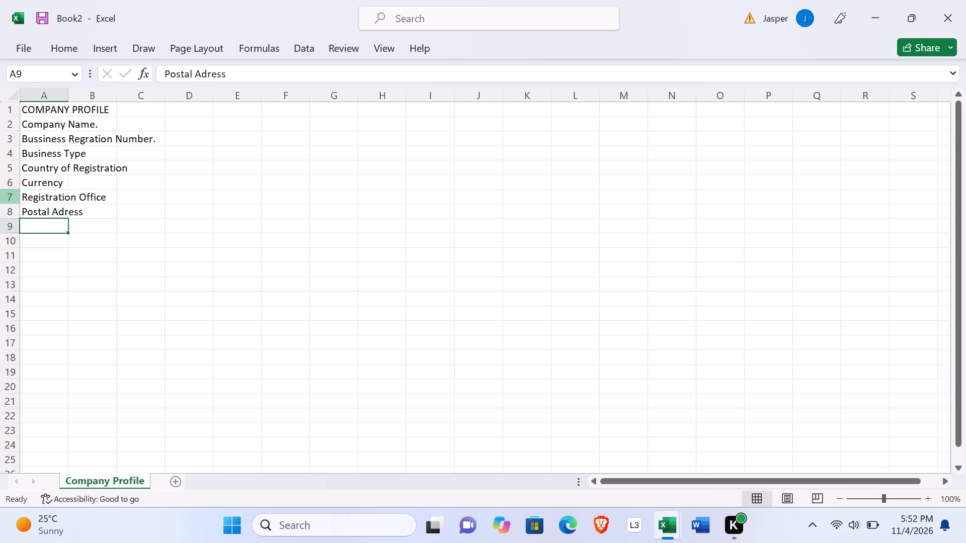
Enter the field label "Official Email" in cell A9.
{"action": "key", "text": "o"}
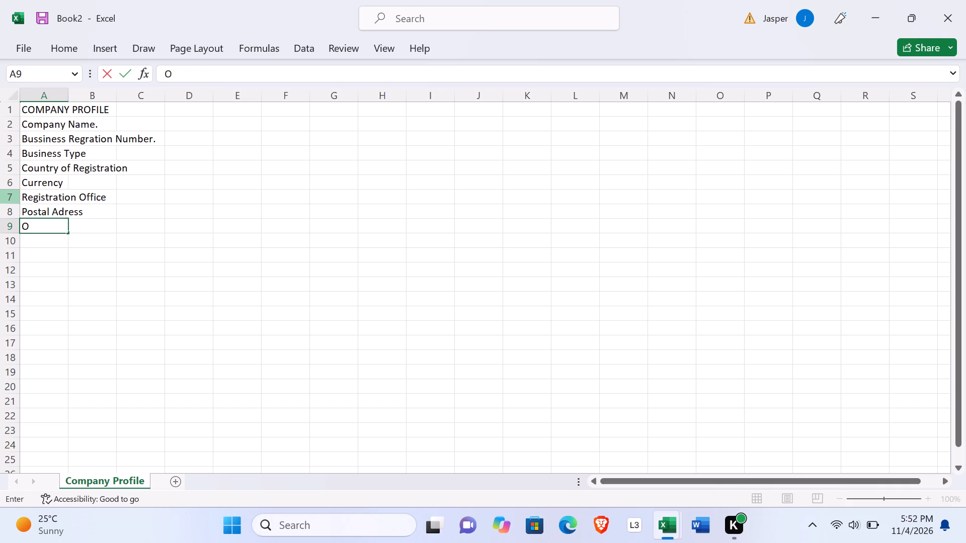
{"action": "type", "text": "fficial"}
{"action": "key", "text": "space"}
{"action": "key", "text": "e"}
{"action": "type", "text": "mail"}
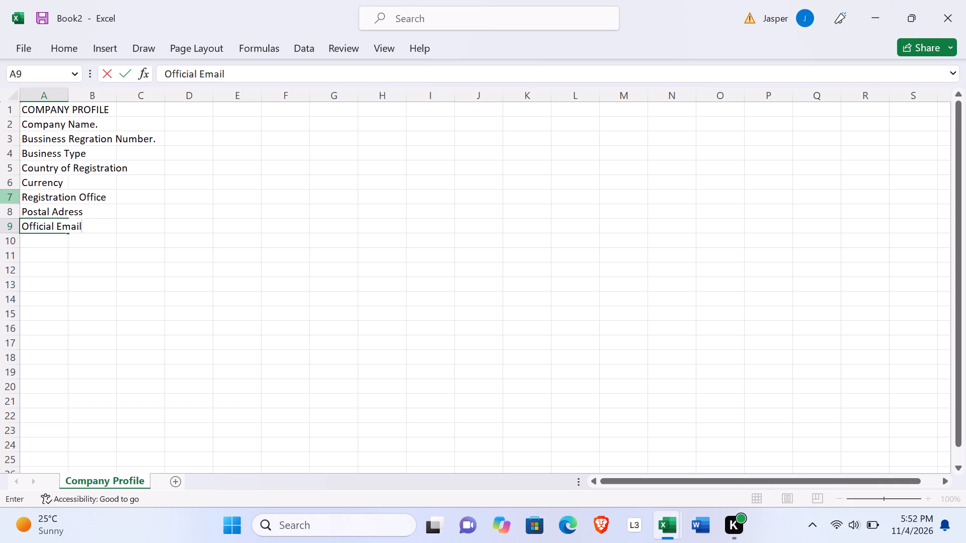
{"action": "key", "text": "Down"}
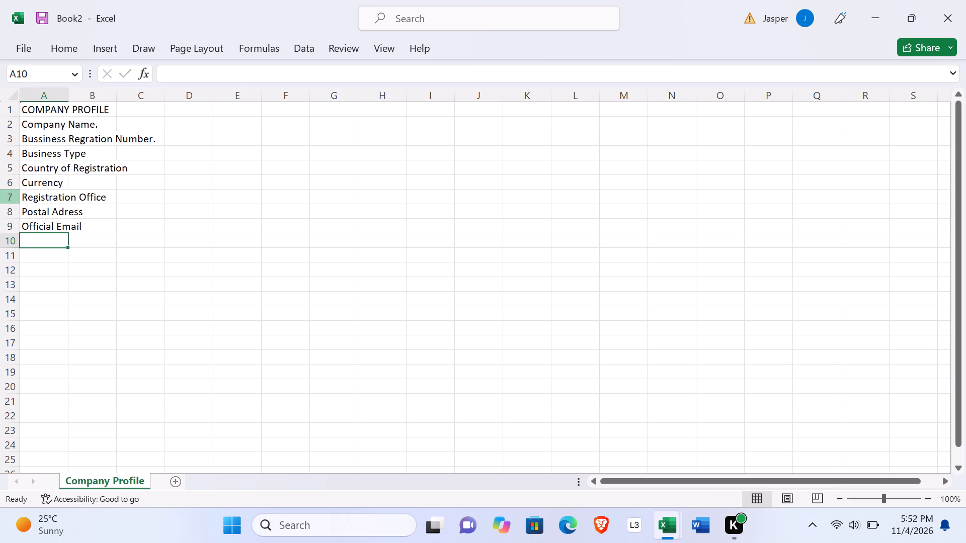
Enter the field label "Telephone" in cell A10, below the official email label.
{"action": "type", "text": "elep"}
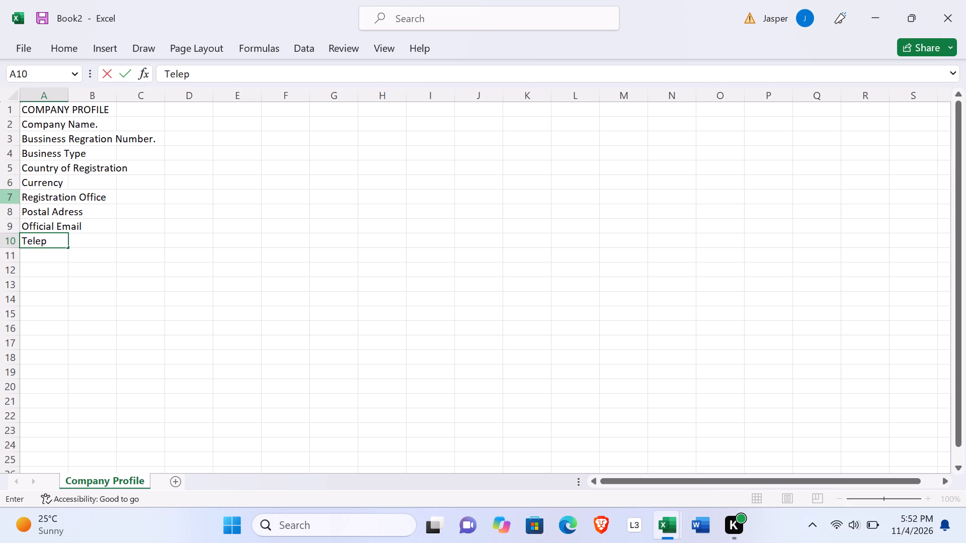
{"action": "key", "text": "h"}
{"action": "left_click_drag", "start_coordinate": [265, 234], "coordinate": [268, 256]}
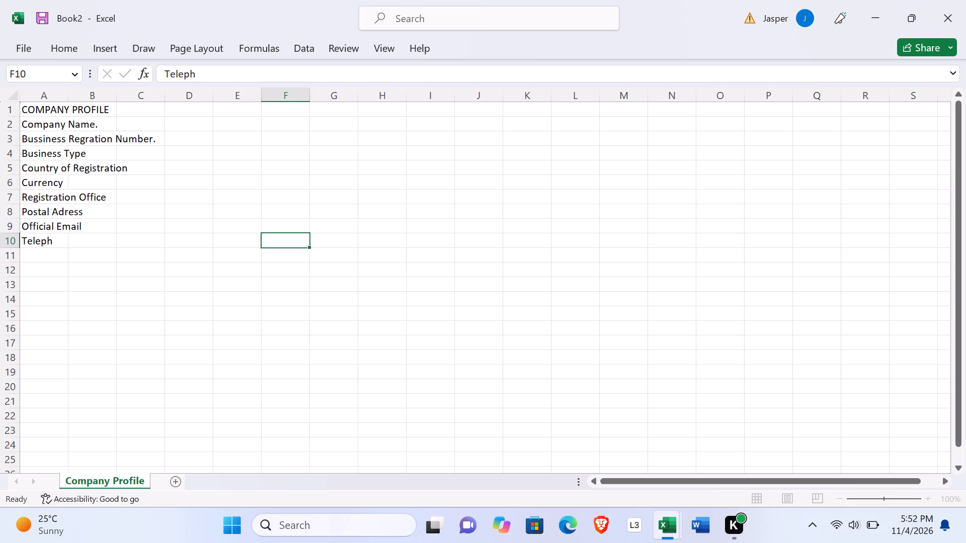
{"action": "left_click_drag", "start_coordinate": [268, 256], "coordinate": [242, 451]}
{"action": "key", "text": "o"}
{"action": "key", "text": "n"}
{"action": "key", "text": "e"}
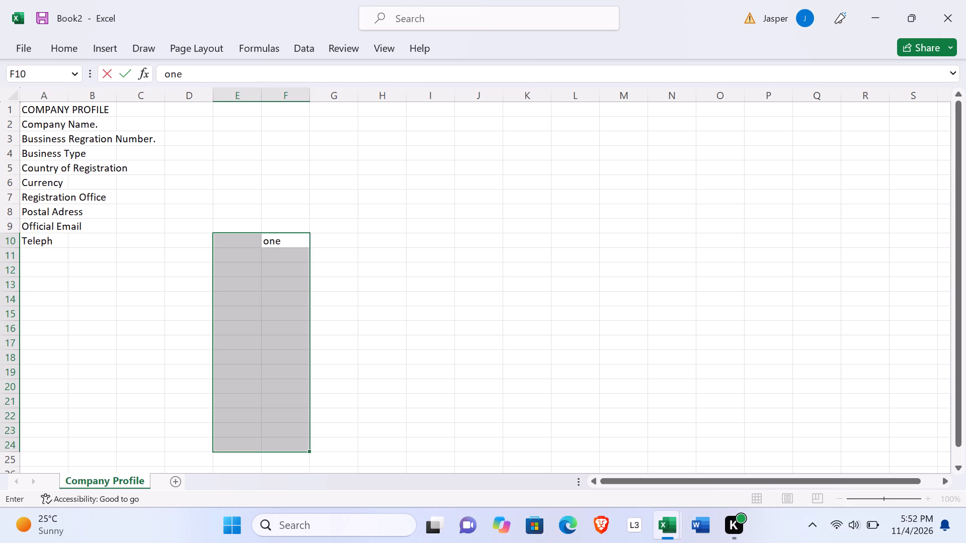
{"action": "left_click", "coordinate": [58, 236]}
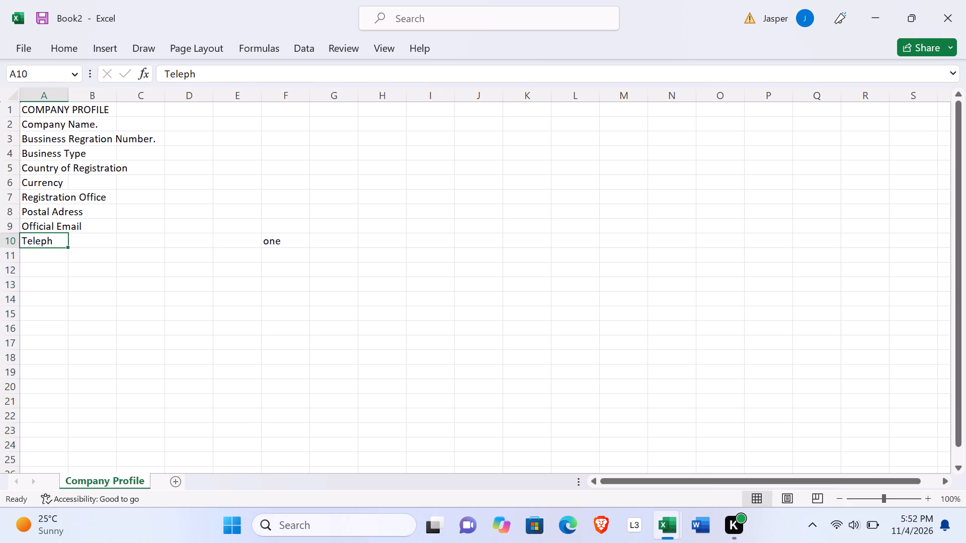
{"action": "double_click", "coordinate": [59, 240]}
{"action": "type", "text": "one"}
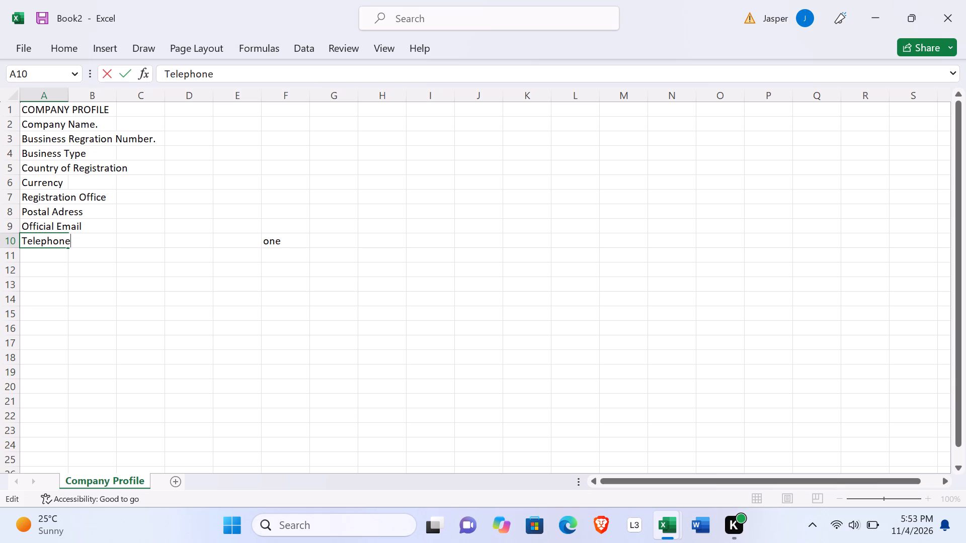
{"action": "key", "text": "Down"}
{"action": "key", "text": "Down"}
{"action": "left_click", "coordinate": [94, 241]}
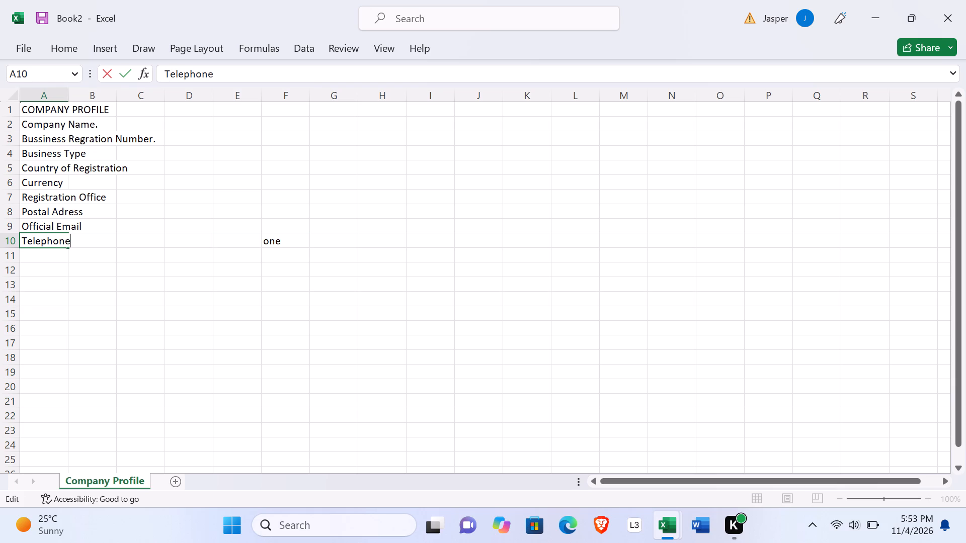
{"action": "left_click", "coordinate": [94, 251]}
Enter the field label "Financial Year Begins" in cell A11.
{"action": "left_click", "coordinate": [39, 257]}
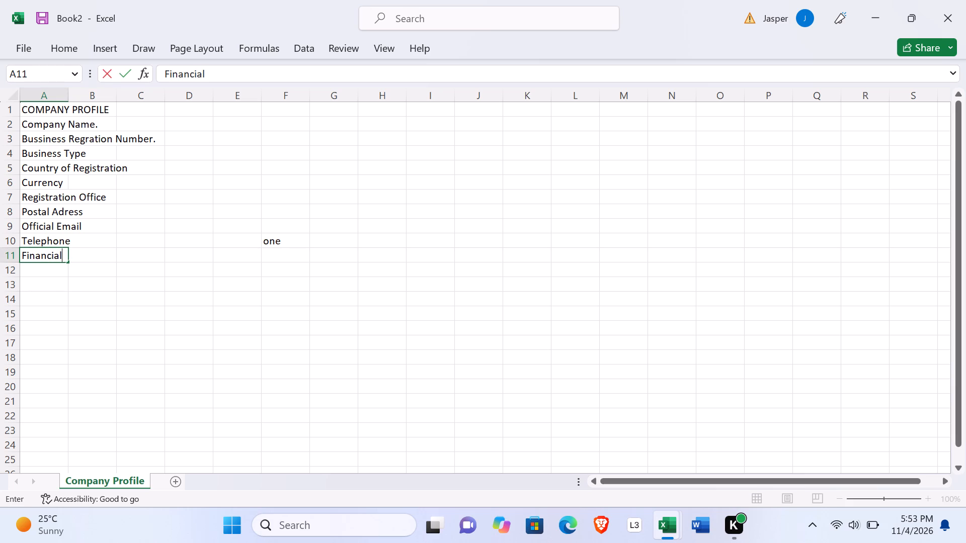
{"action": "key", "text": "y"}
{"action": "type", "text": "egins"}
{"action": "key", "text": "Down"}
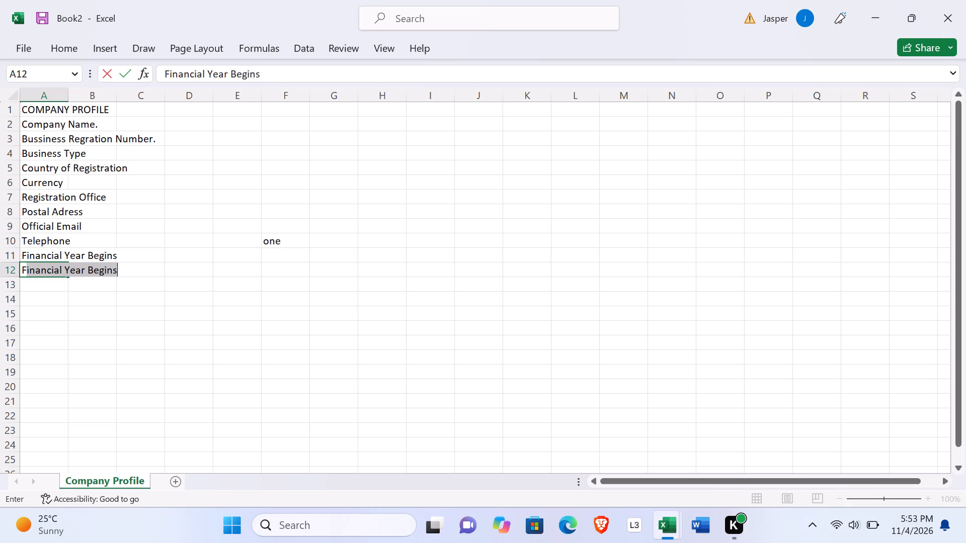
Start a field label beginning with "Fina" in cell A12.
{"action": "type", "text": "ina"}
Return to the Book2 workbook and complete the field label in cell A12 as "Financial Year Ends".
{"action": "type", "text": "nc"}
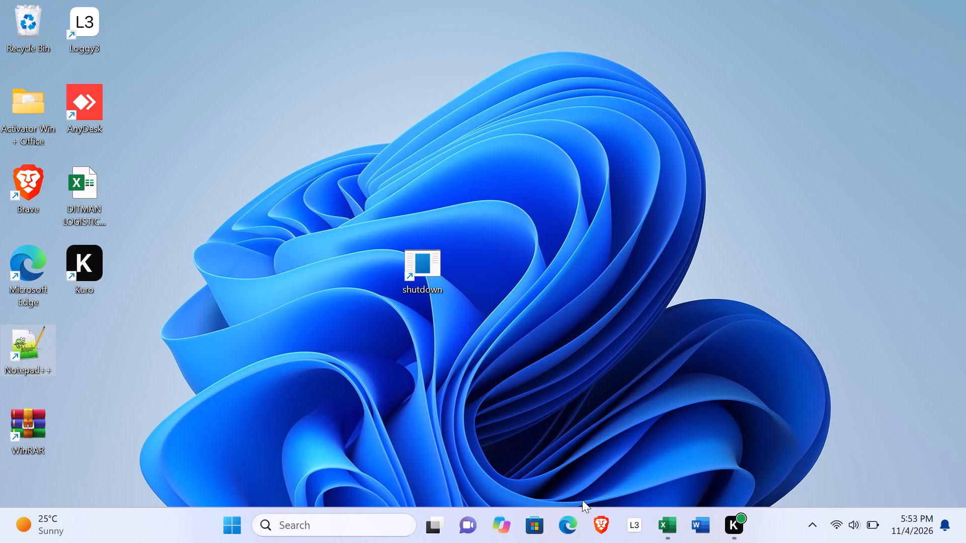
{"action": "left_click", "coordinate": [664, 527]}
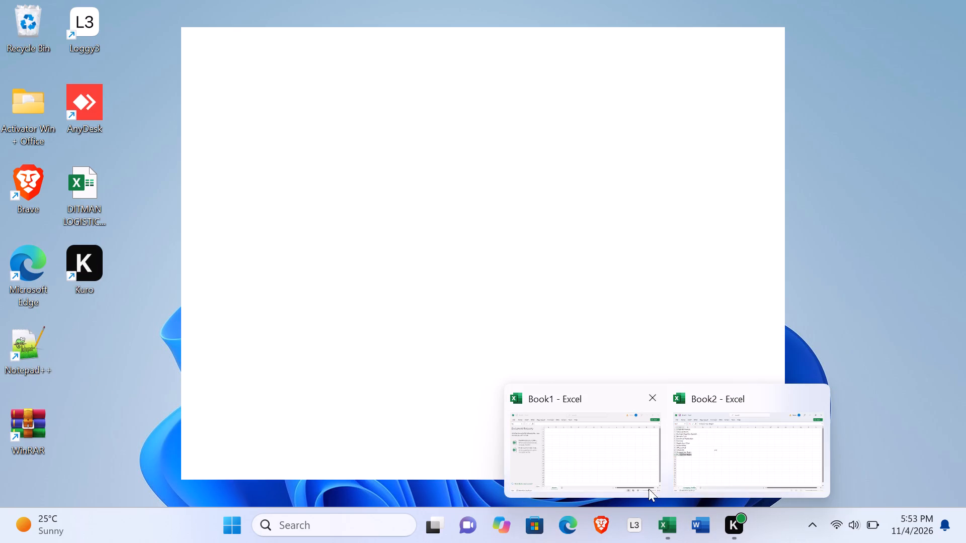
{"action": "left_click", "coordinate": [703, 457]}
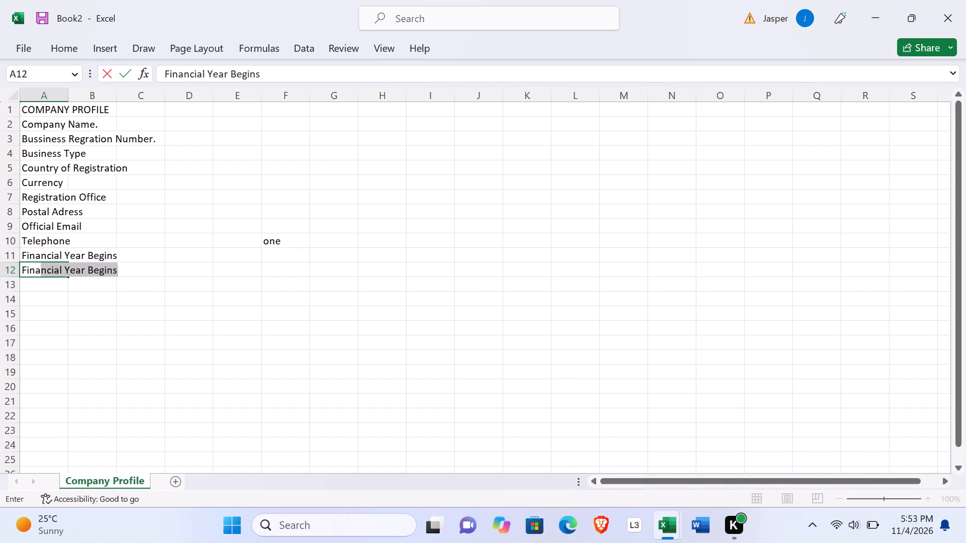
{"action": "left_click", "coordinate": [80, 273]}
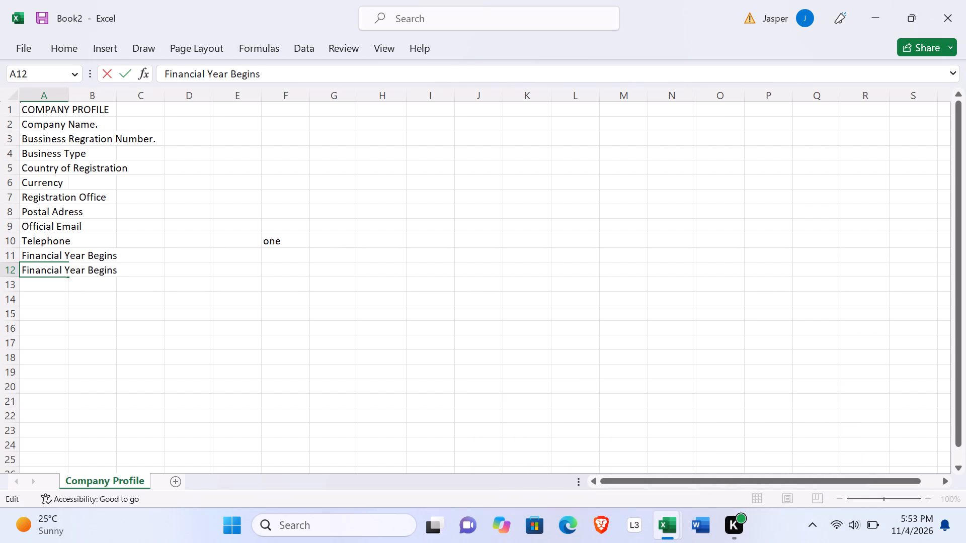
{"action": "double_click", "coordinate": [115, 270]}
{"action": "key", "text": "BackSpace"}
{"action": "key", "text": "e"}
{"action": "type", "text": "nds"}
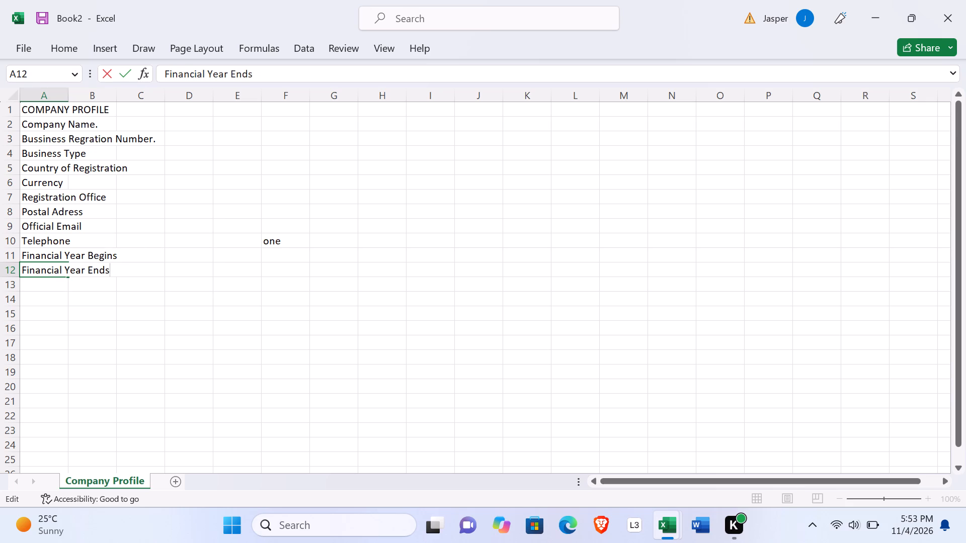
Clear the stray text "one" from cell F10.
{"action": "left_click", "coordinate": [272, 244]}
{"action": "key", "text": "BackSpace"}
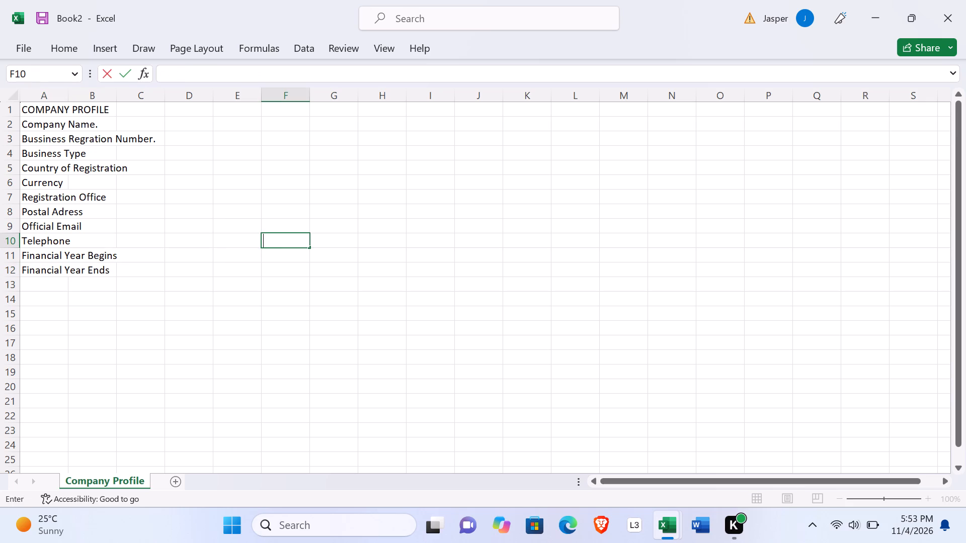
Widen column A well beyond its longest field label, and widen column B to about three times its default width.
{"action": "left_click", "coordinate": [81, 120]}
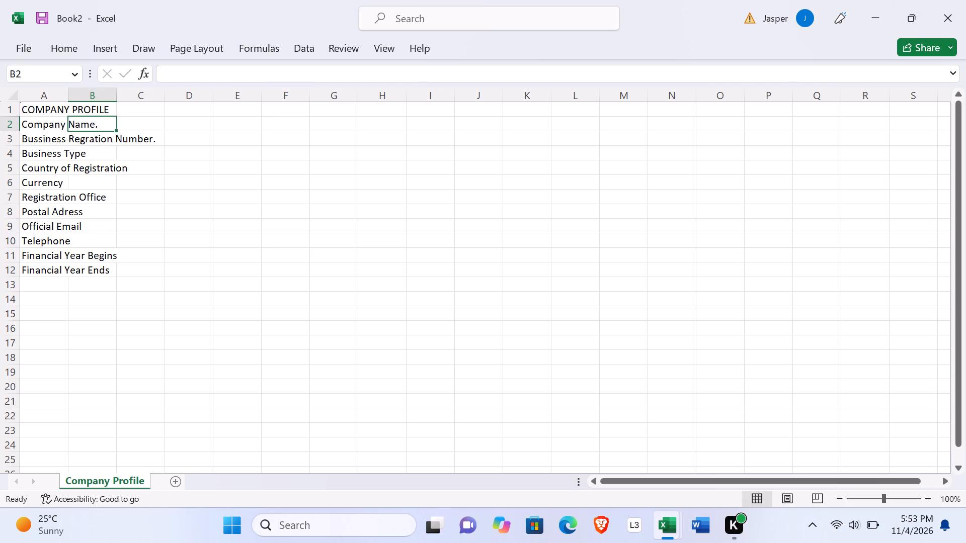
{"action": "left_click", "coordinate": [68, 101]}
{"action": "left_click_drag", "start_coordinate": [71, 119], "coordinate": [69, 128]}
{"action": "double_click", "coordinate": [69, 128]}
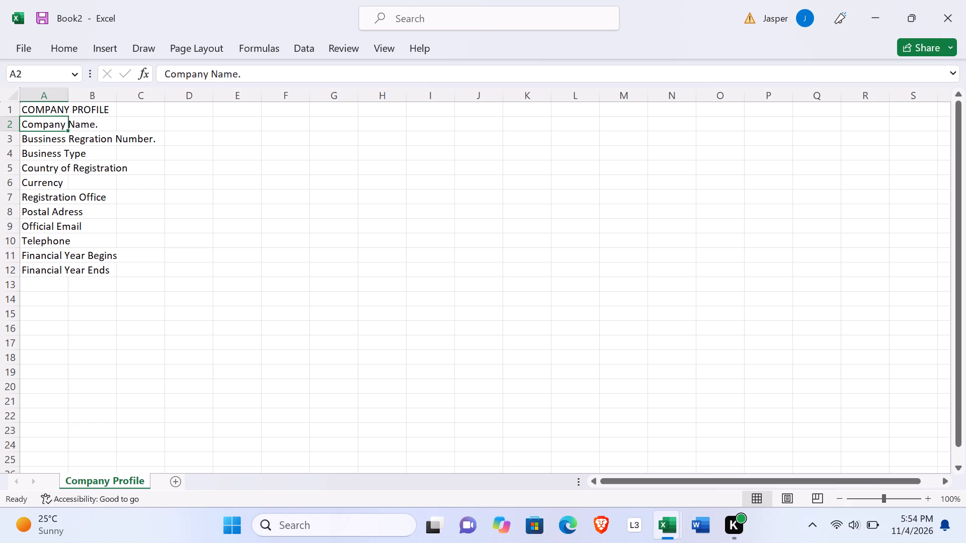
{"action": "left_click", "coordinate": [69, 122]}
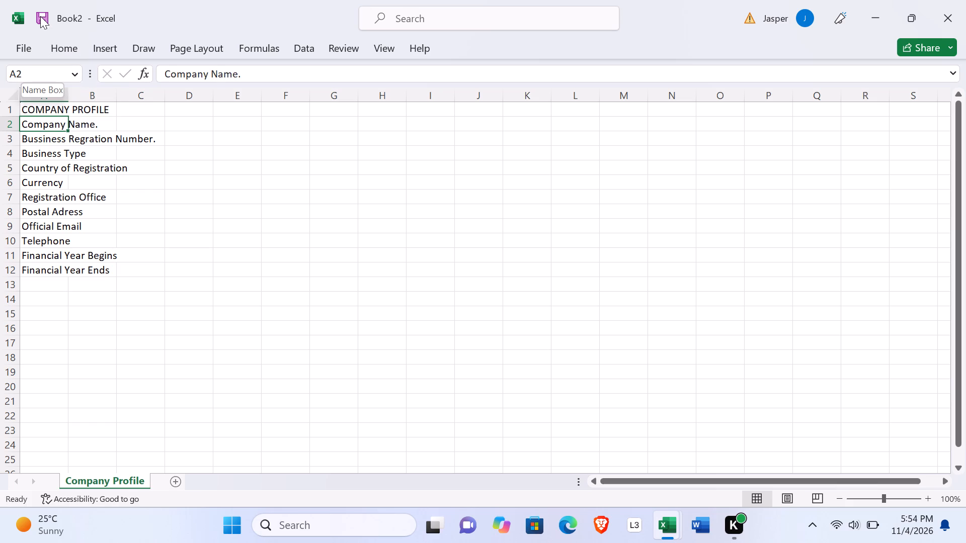
{"action": "left_click", "coordinate": [68, 105]}
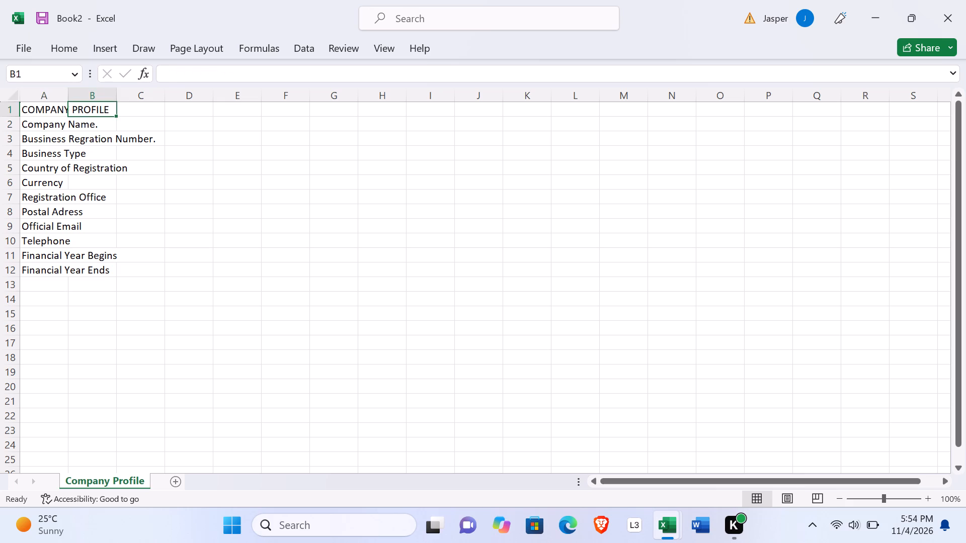
{"action": "left_click", "coordinate": [68, 94]}
{"action": "left_click_drag", "start_coordinate": [68, 94], "coordinate": [230, 75]}
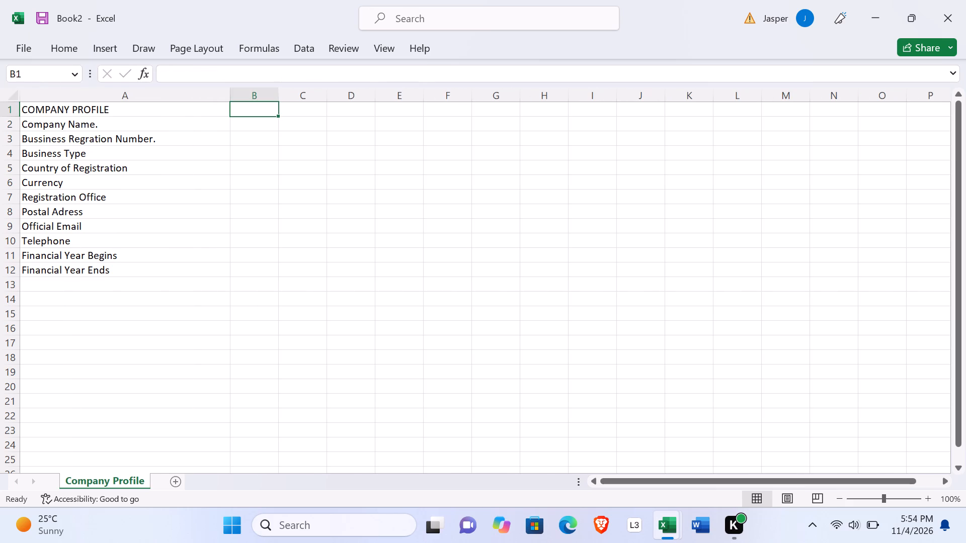
{"action": "left_click_drag", "start_coordinate": [278, 98], "coordinate": [378, 90]}
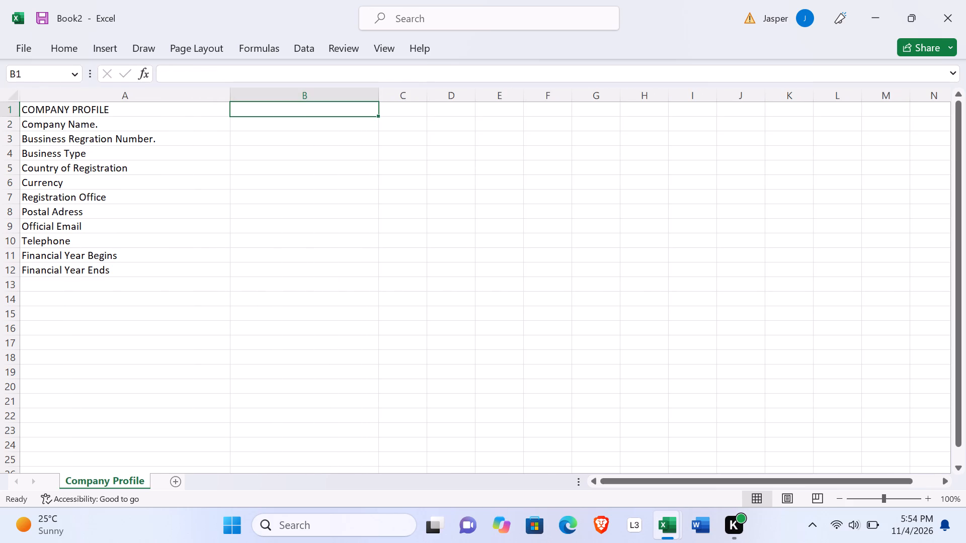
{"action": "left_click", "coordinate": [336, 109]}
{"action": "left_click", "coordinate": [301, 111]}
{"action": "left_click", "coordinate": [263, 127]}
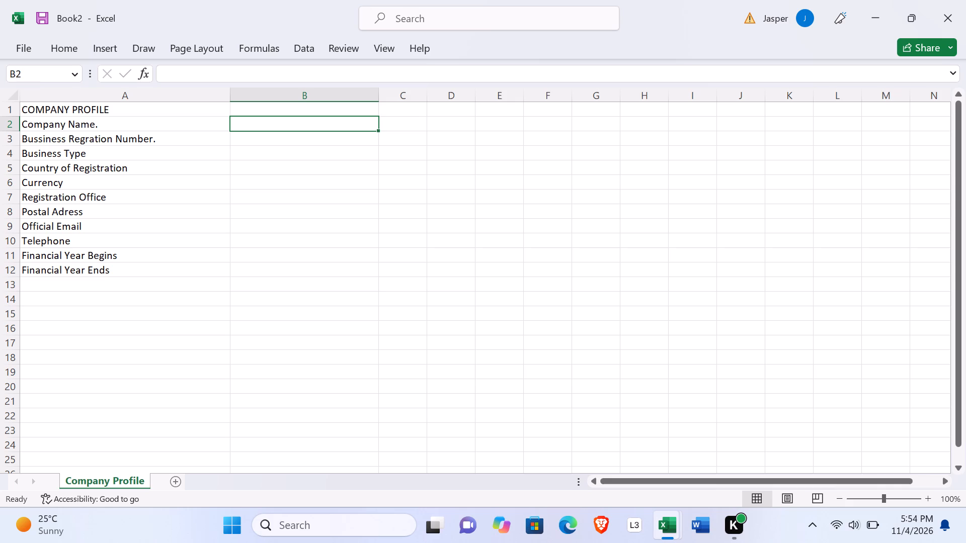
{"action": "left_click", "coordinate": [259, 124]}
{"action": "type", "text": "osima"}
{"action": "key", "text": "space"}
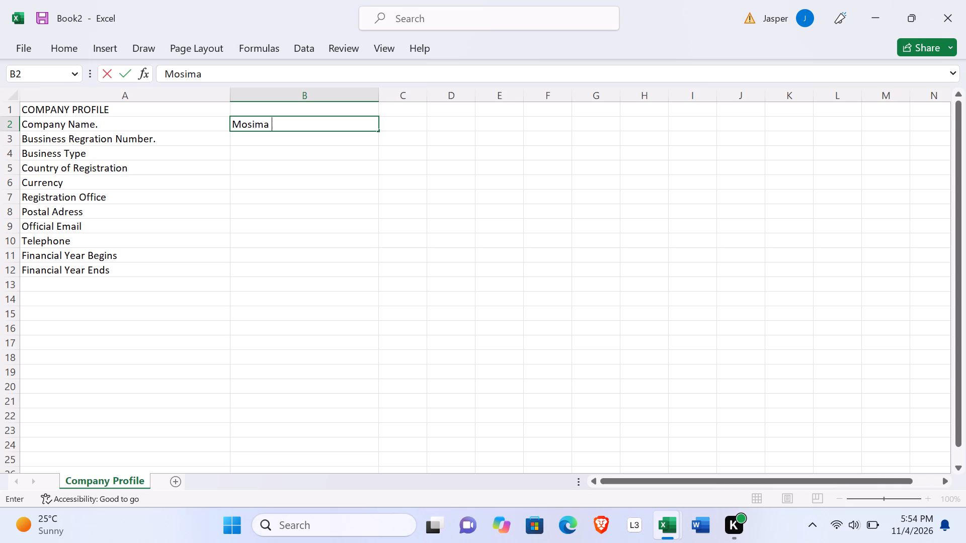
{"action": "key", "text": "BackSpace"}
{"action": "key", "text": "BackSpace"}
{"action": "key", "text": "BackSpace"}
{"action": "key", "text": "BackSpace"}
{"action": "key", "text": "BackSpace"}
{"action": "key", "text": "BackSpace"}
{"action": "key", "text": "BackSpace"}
Enter "Prime Link Enterprises Ltd" as the company name in cell B2.
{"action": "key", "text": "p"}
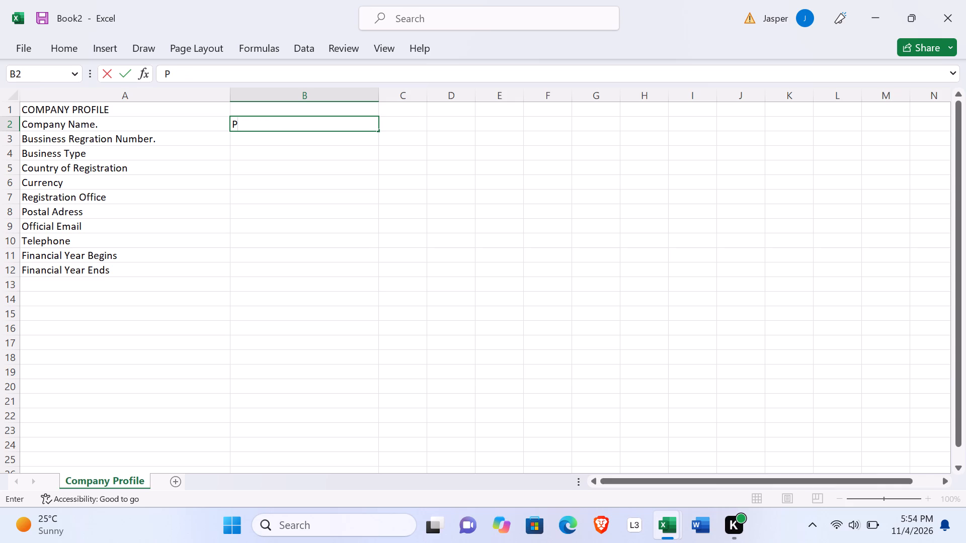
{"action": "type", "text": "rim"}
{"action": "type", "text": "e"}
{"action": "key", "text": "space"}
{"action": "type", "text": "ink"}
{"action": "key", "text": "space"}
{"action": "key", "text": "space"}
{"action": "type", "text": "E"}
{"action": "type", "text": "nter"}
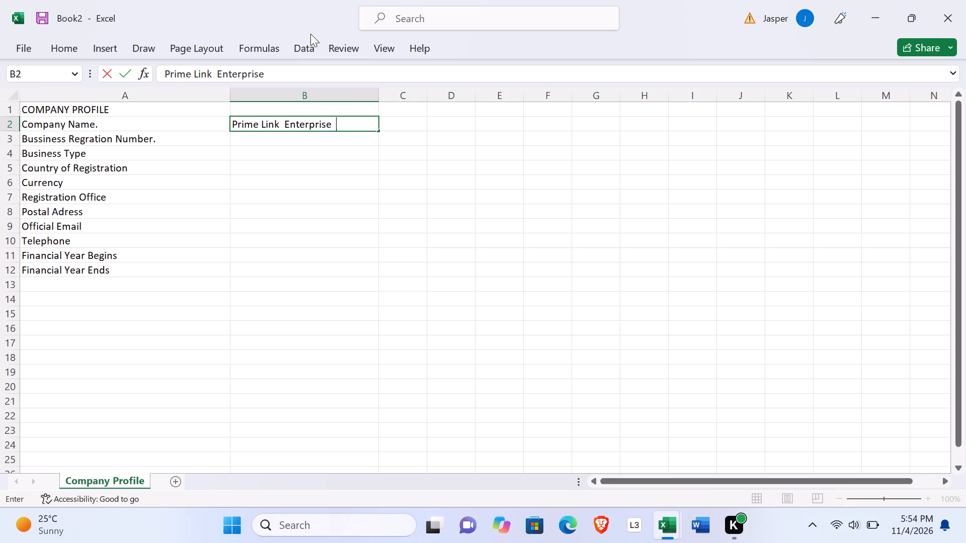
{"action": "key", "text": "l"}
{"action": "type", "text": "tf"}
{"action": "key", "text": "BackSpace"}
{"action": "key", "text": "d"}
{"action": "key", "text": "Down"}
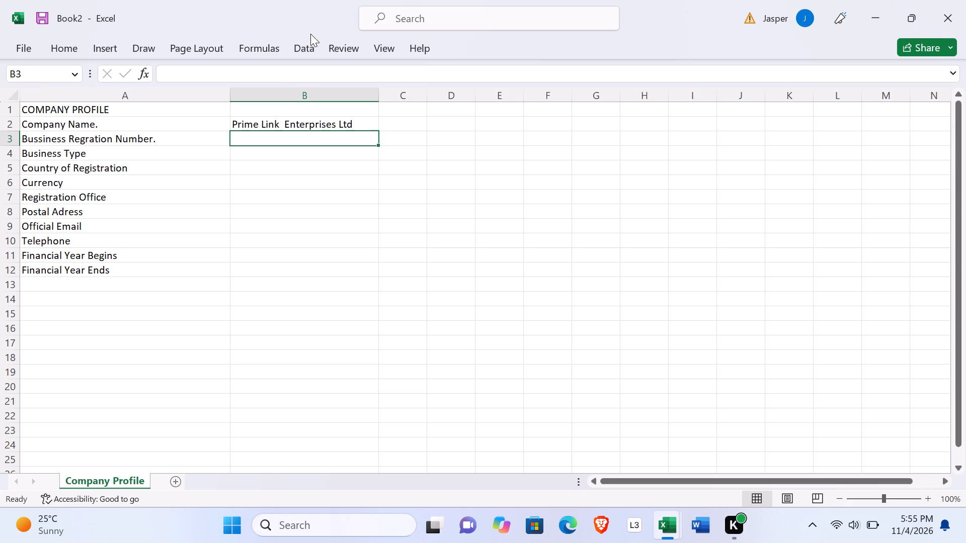
Enter the company's business registration number in cell B3, beside its label.
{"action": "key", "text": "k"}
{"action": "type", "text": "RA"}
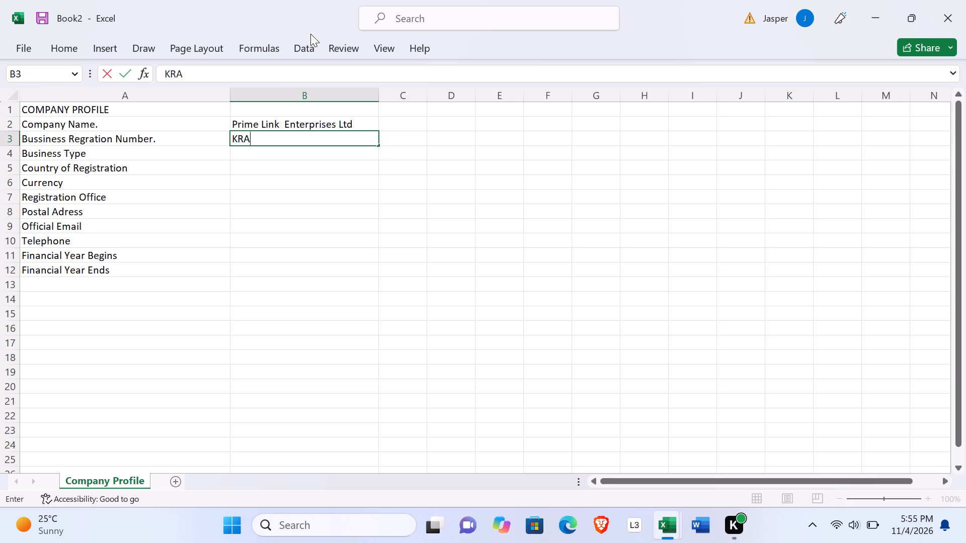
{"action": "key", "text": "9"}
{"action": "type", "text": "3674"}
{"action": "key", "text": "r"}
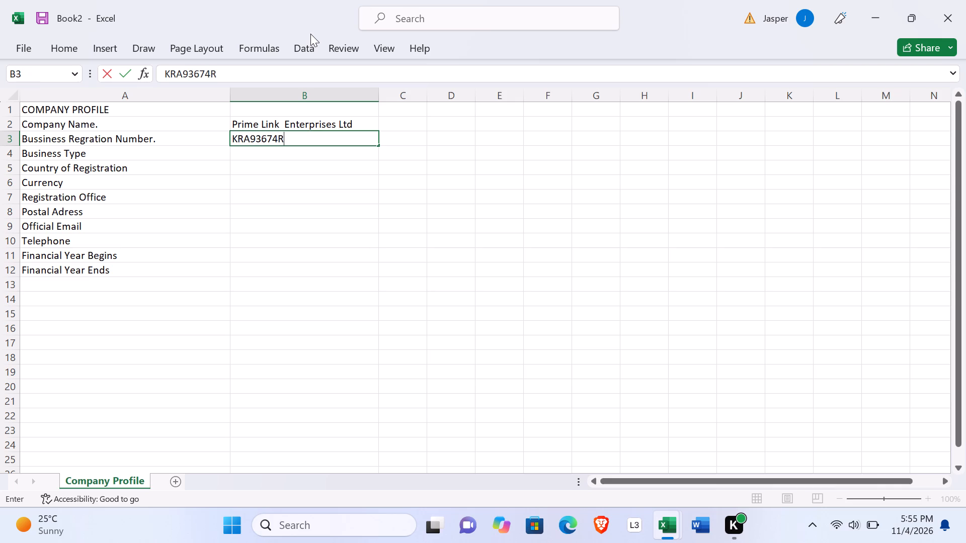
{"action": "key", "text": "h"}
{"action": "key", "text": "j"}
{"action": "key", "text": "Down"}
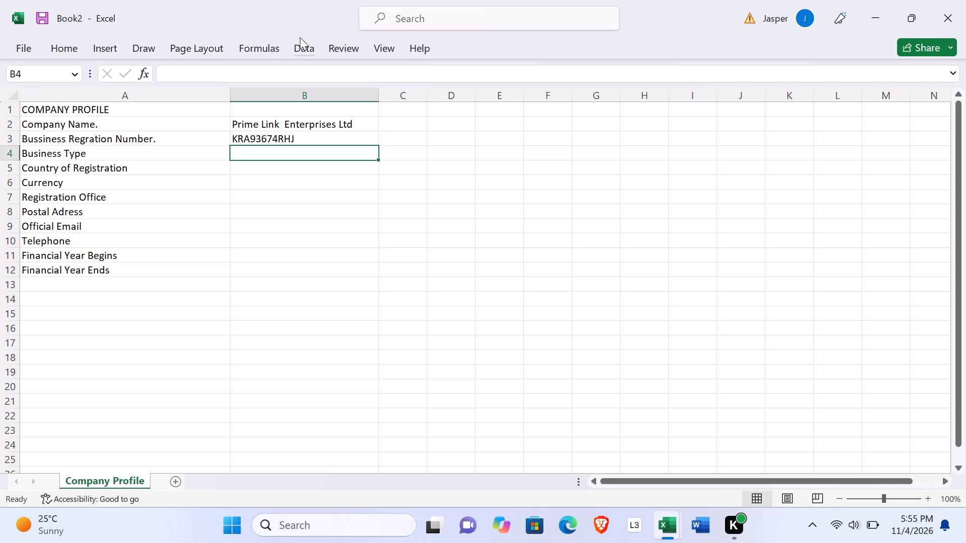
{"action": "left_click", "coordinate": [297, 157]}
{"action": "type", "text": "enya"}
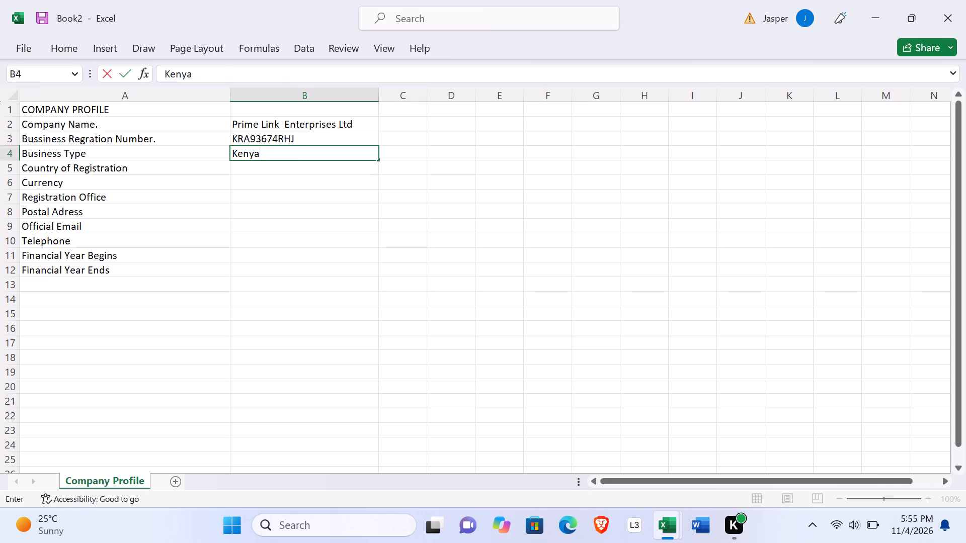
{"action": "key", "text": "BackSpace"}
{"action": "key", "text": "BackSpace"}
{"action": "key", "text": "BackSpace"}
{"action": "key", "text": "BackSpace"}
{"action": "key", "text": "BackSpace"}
Enter "Private Limited Company" as the business type in cell B4.
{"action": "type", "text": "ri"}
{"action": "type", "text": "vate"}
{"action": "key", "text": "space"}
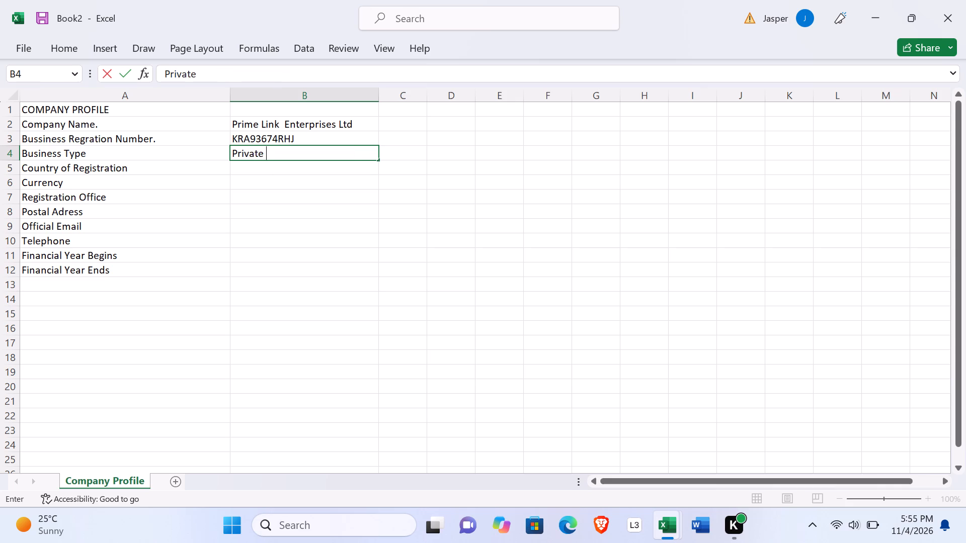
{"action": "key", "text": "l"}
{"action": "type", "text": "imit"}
{"action": "scroll", "coordinate": [260, 165], "scroll_direction": "left", "scroll_amount": 1}
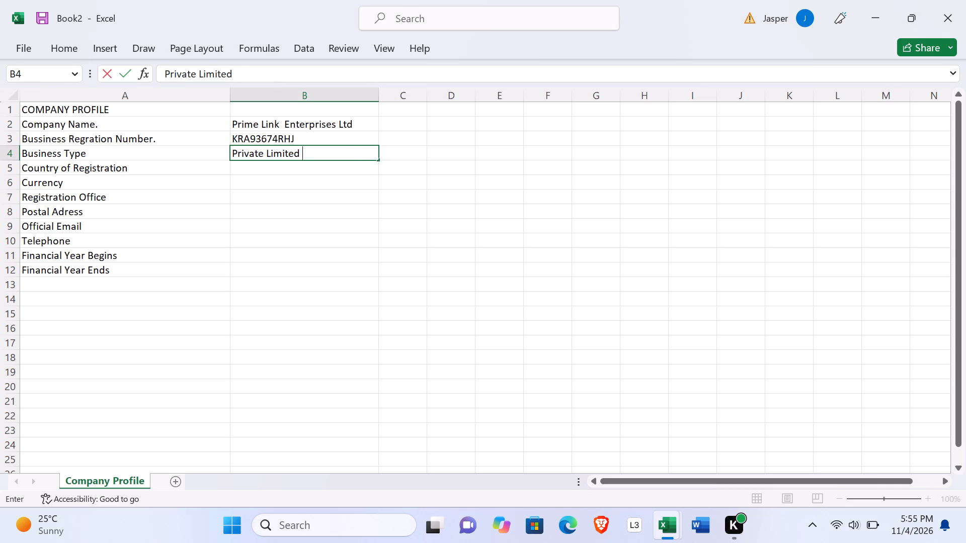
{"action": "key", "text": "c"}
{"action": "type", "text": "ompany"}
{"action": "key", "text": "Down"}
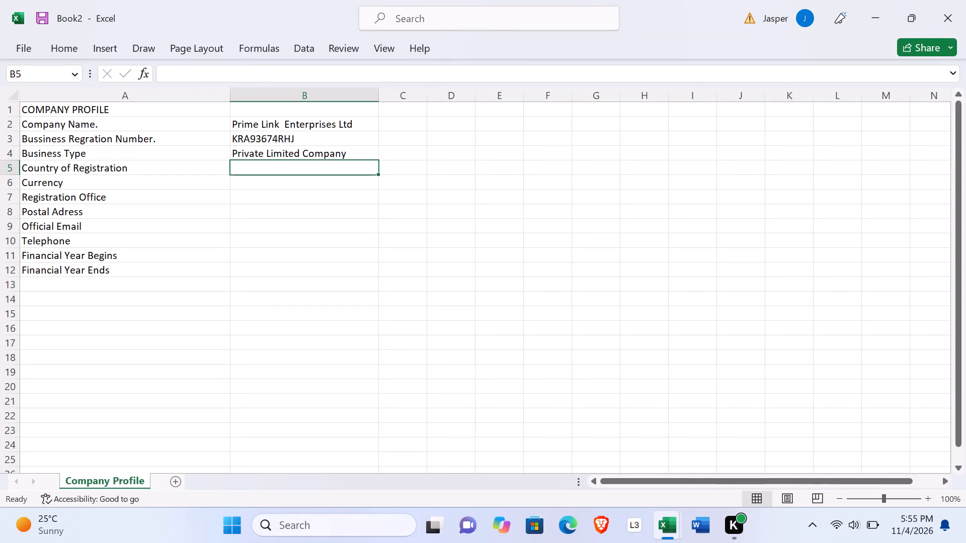
Fill in "Kenya" as the country of registration in B5 and "Shillings" as the currency in B6.
{"action": "left_click", "coordinate": [254, 163]}
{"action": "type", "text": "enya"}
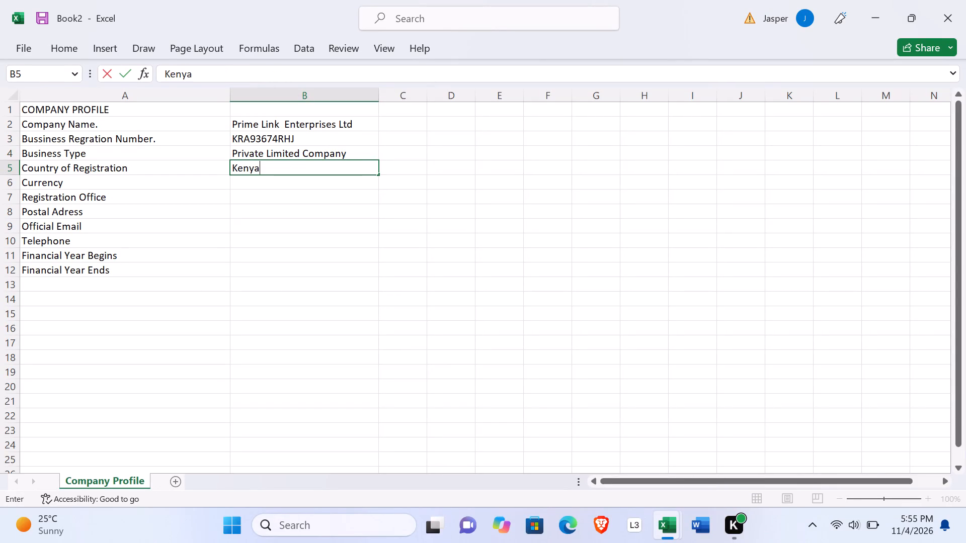
{"action": "left_click", "coordinate": [278, 187]}
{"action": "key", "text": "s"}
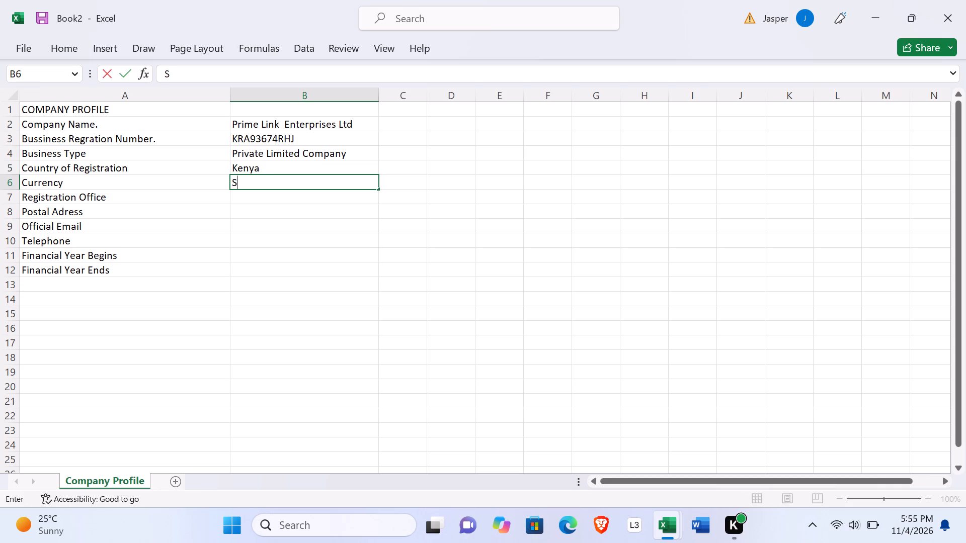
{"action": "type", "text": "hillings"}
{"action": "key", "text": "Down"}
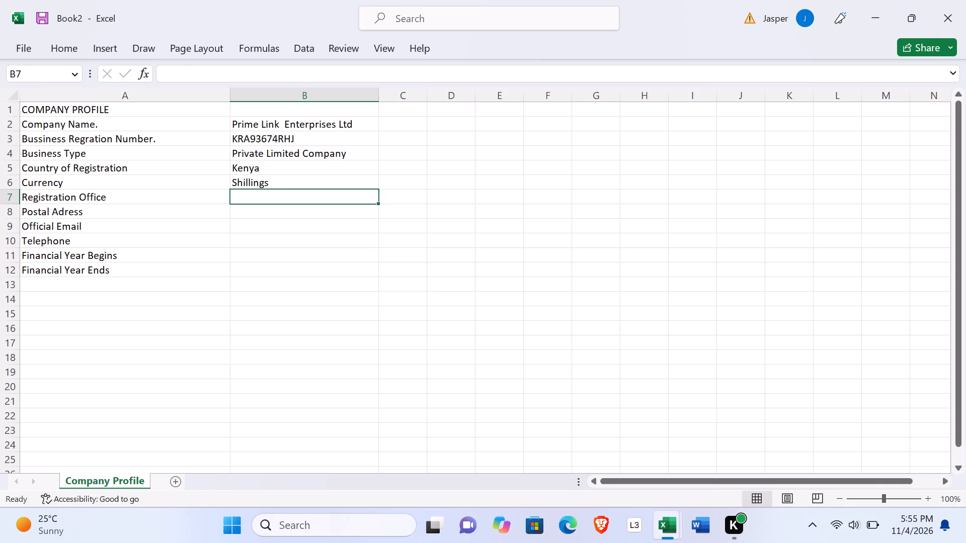
Enter "Kisii" as the registration office in cell B7.
{"action": "left_click", "coordinate": [261, 198]}
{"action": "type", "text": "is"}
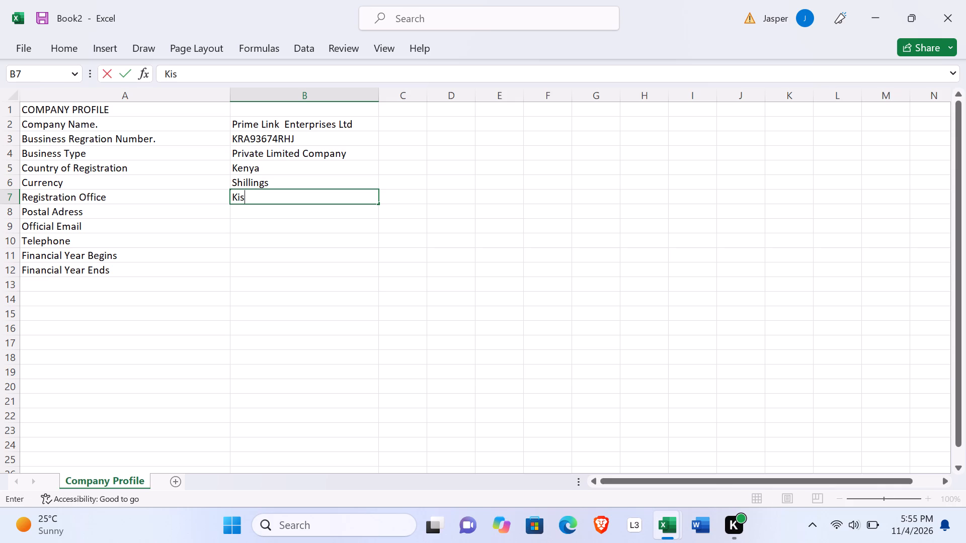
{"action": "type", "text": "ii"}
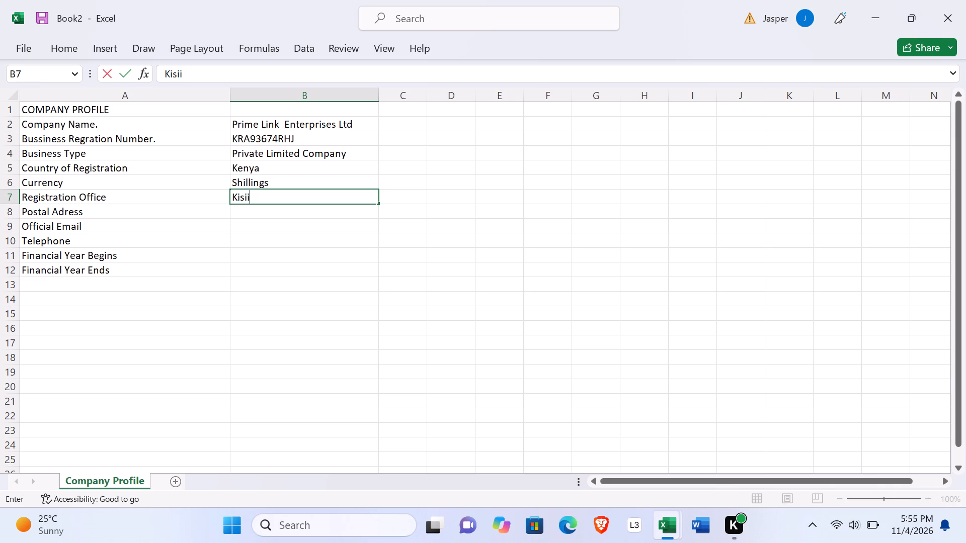
Enter the company's postal address, with P.O. box number and town, in cell B8 beside its label.
{"action": "left_click", "coordinate": [250, 217]}
{"action": "left_click", "coordinate": [250, 217]}
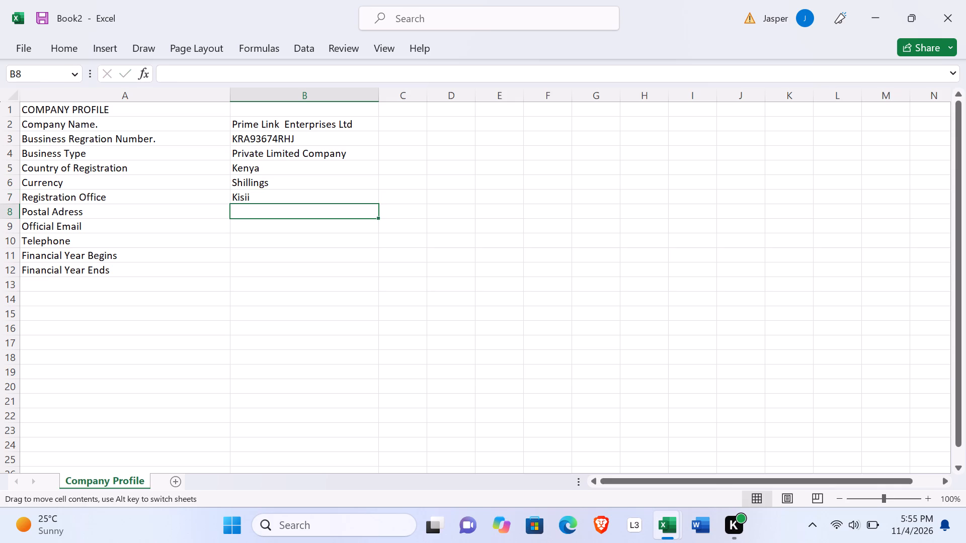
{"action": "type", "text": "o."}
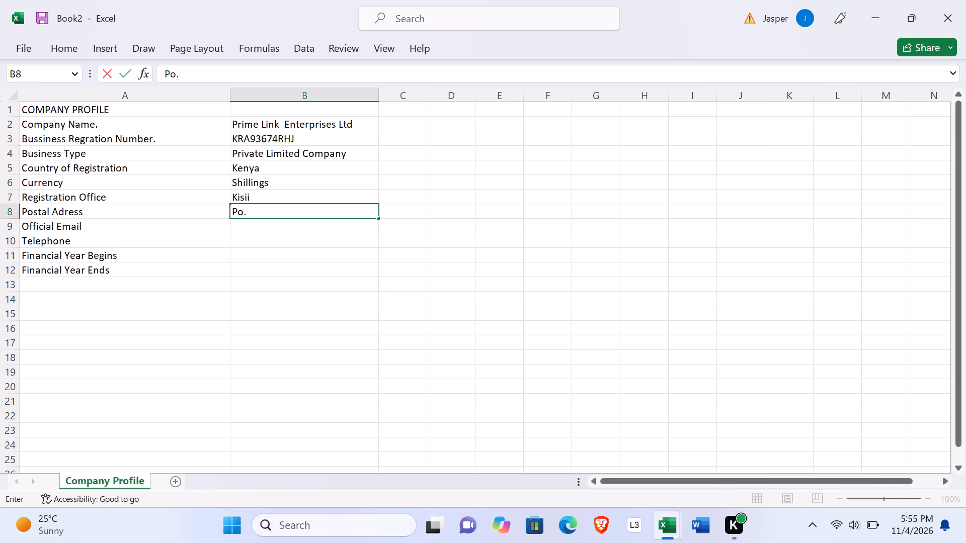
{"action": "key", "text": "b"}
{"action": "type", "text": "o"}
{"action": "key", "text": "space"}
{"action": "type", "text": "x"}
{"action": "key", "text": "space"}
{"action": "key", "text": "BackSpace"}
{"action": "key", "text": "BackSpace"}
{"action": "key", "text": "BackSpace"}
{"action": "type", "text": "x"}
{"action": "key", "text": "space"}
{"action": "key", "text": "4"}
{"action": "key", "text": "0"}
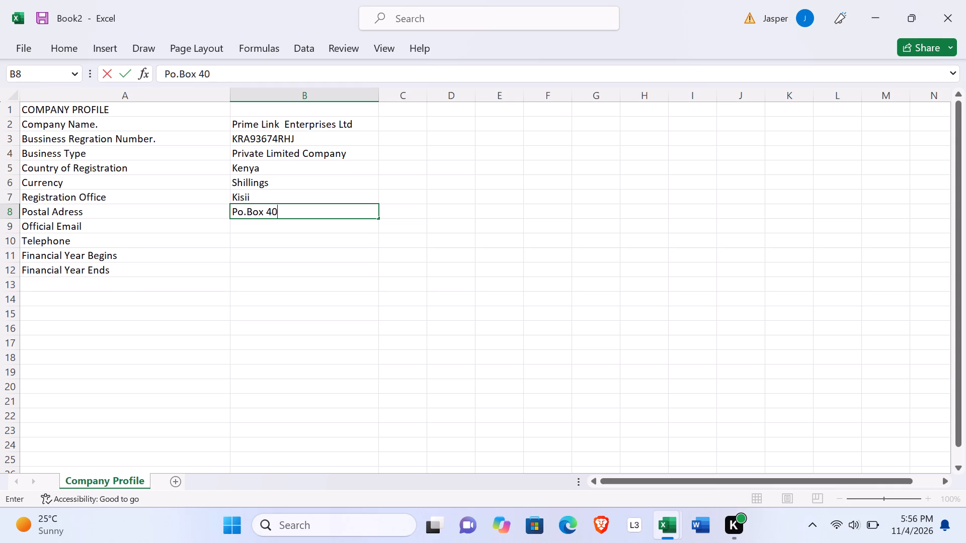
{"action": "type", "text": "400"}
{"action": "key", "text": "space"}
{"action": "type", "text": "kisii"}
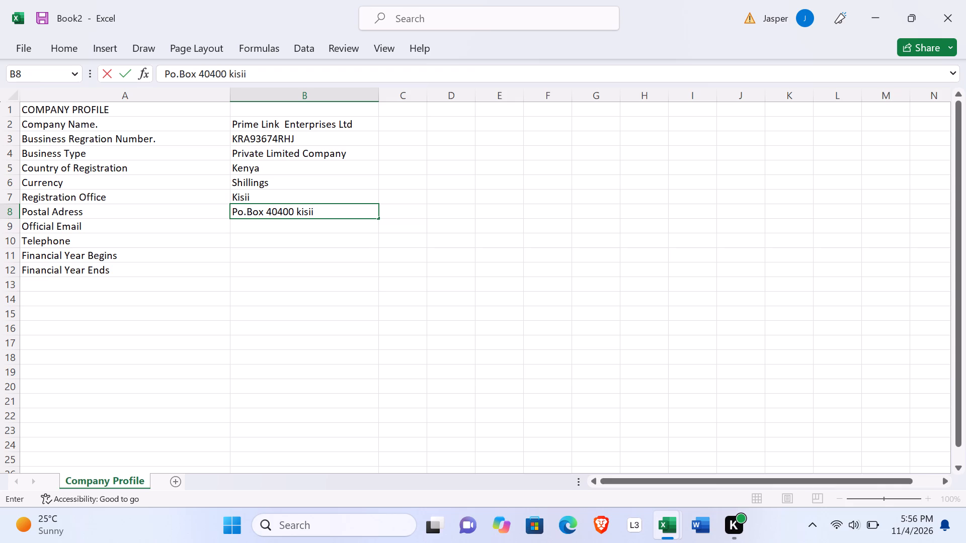
Enter the company's official email address, an info mailbox on a .com domain, in cell B9 beside its label.
{"action": "left_click", "coordinate": [279, 225]}
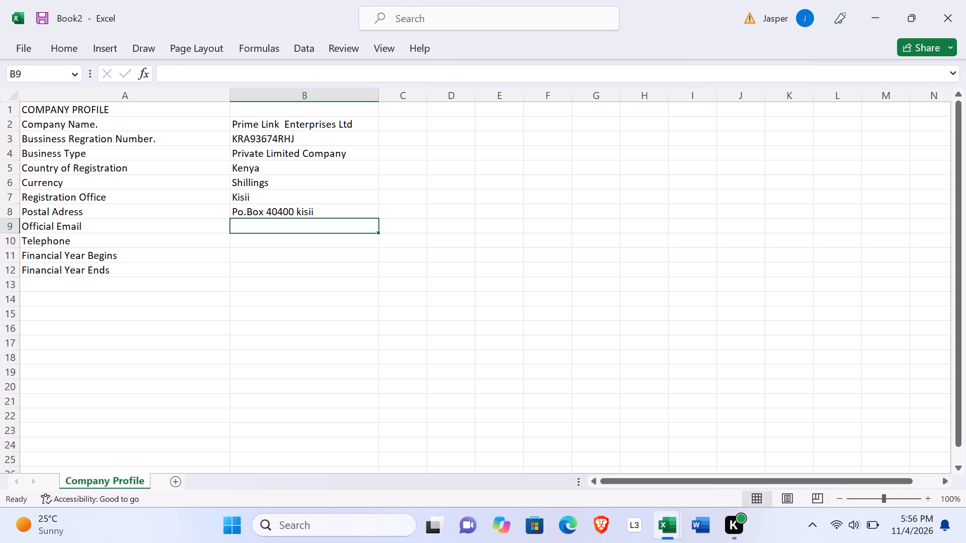
{"action": "left_click", "coordinate": [254, 228]}
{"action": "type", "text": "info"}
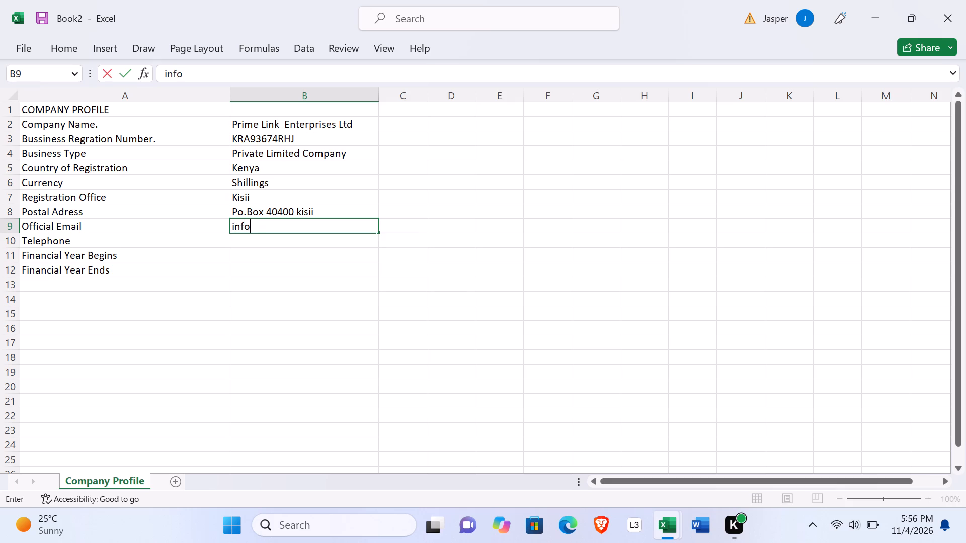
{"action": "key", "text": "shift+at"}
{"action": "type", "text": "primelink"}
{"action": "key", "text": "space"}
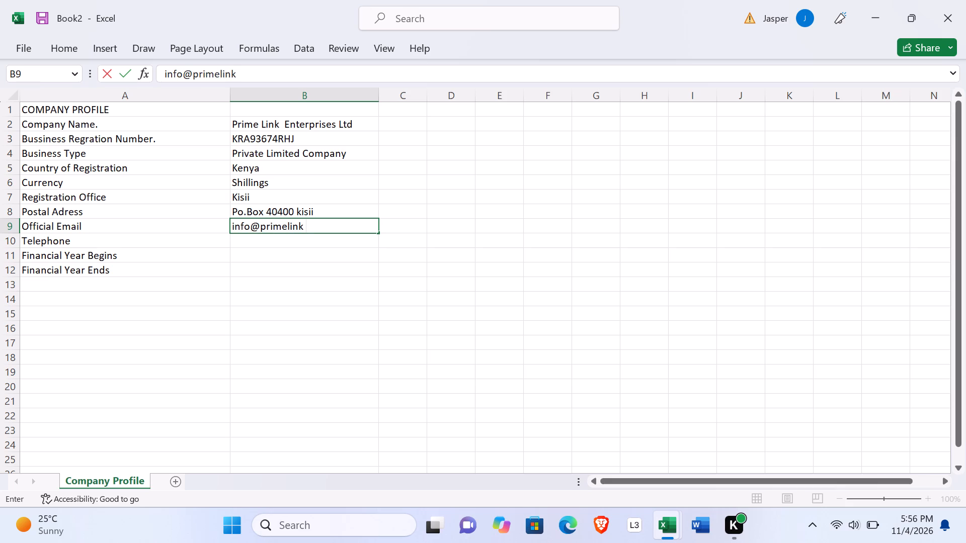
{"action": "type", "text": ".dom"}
{"action": "left_click", "coordinate": [316, 227]}
{"action": "left_click", "coordinate": [316, 227]}
{"action": "key", "text": "BackSpace"}
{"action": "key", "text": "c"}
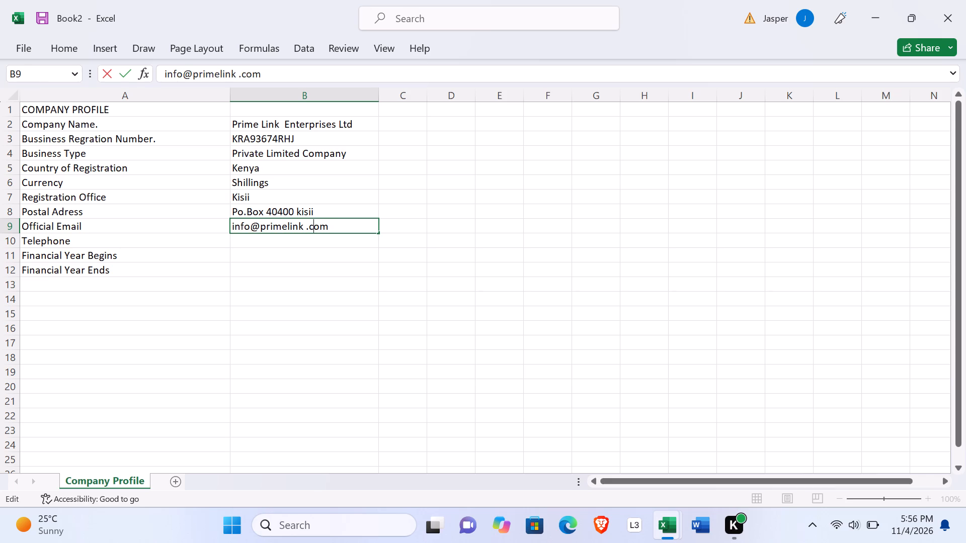
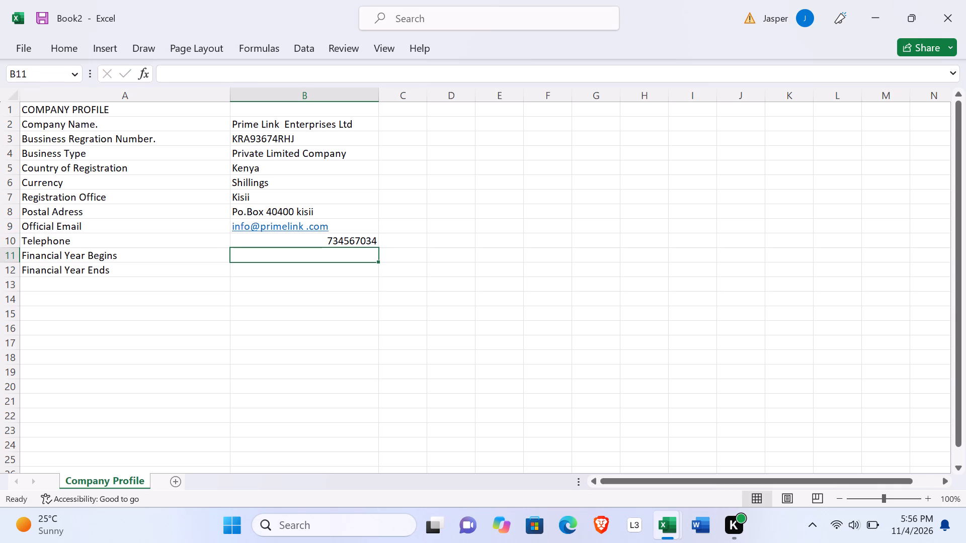
Enter 1 January (1-Jan) in cell B11 as the date on which the financial year begins.
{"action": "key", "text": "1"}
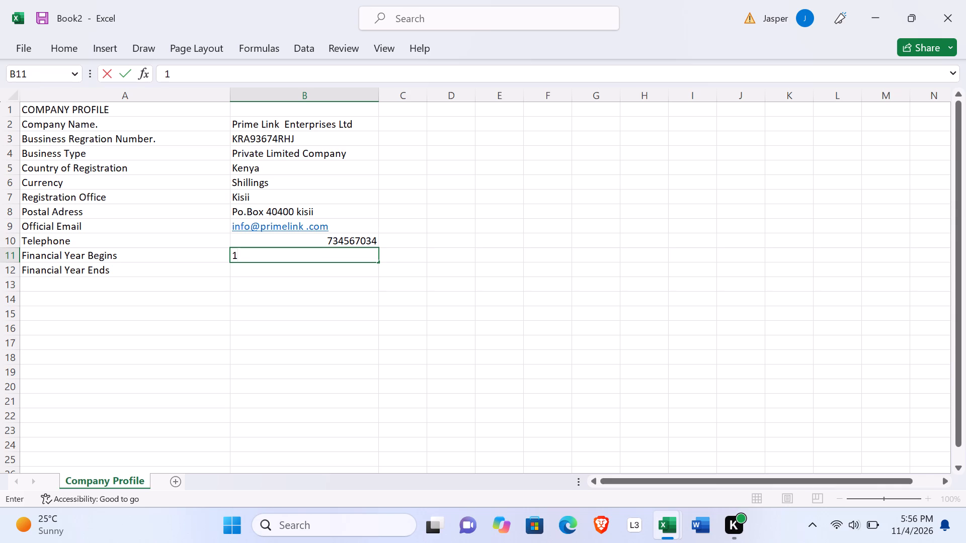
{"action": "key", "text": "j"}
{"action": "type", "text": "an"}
{"action": "left_click", "coordinate": [241, 268]}
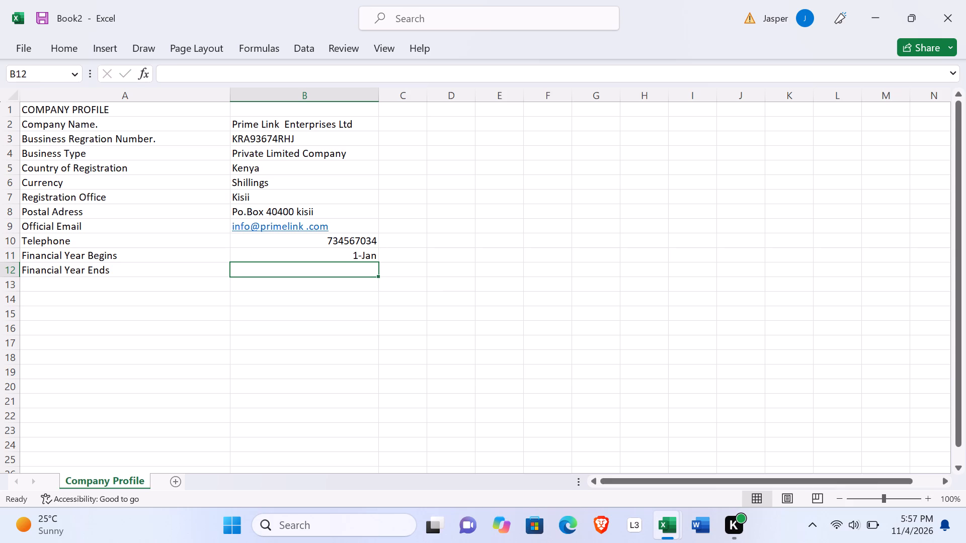
Enter 31 Dec as the financial year end in cell B12.
{"action": "type", "text": "31"}
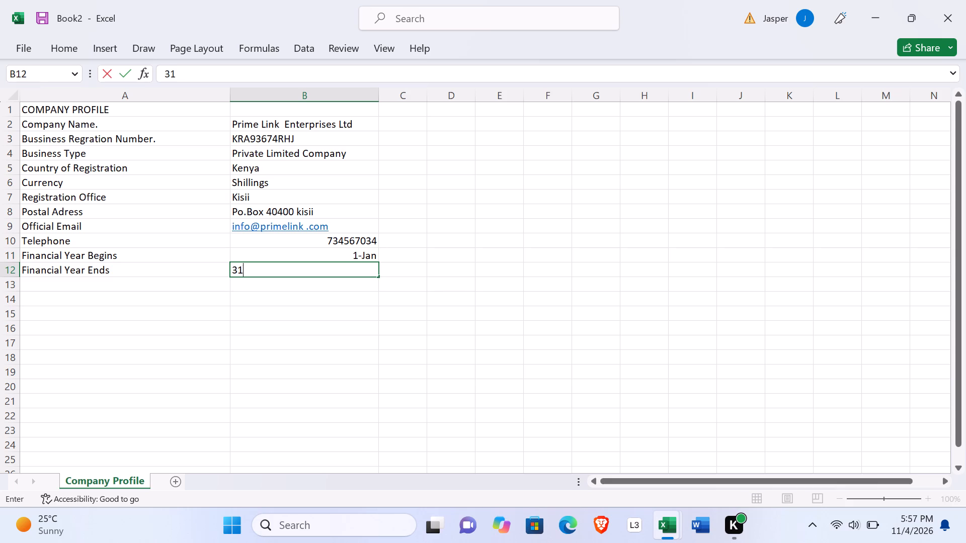
{"action": "type", "text": "ec"}
{"action": "left_click", "coordinate": [336, 270]}
{"action": "left_click", "coordinate": [403, 268]}
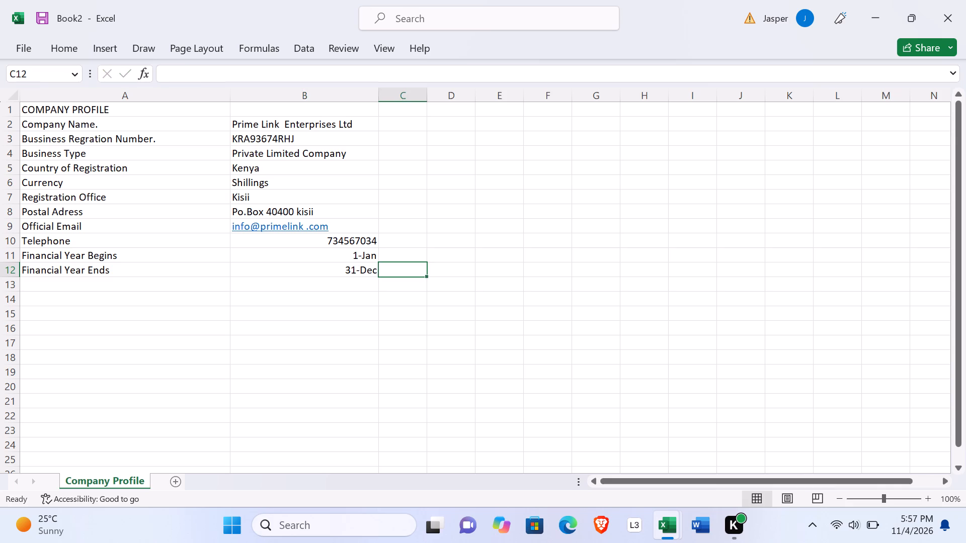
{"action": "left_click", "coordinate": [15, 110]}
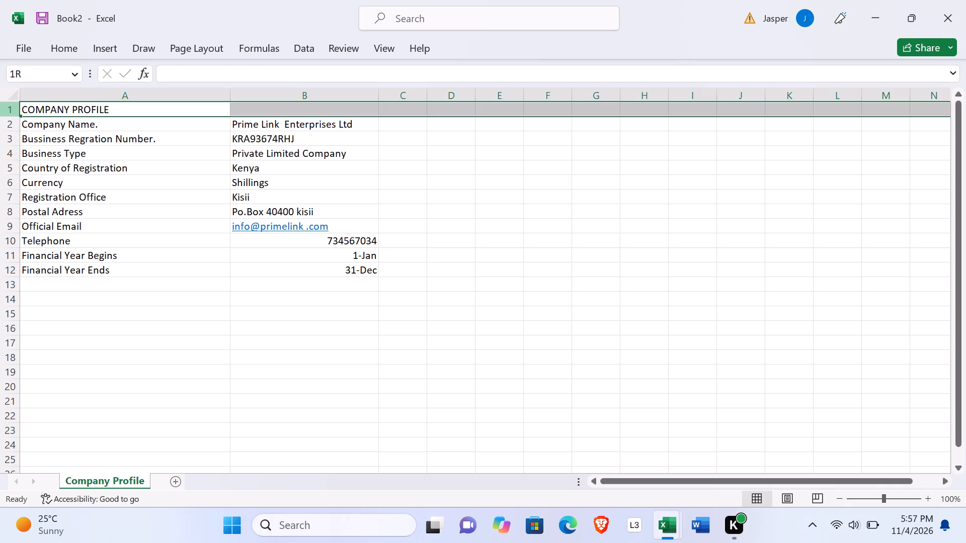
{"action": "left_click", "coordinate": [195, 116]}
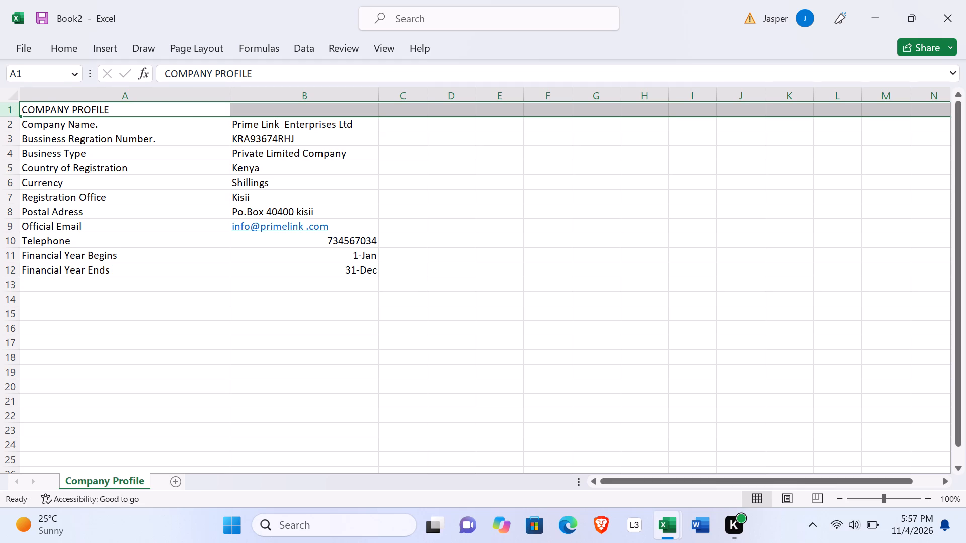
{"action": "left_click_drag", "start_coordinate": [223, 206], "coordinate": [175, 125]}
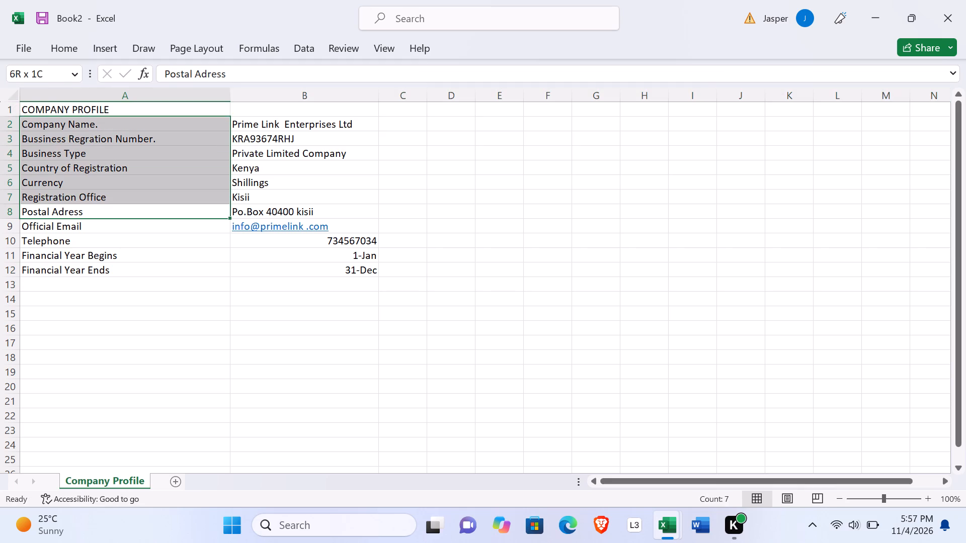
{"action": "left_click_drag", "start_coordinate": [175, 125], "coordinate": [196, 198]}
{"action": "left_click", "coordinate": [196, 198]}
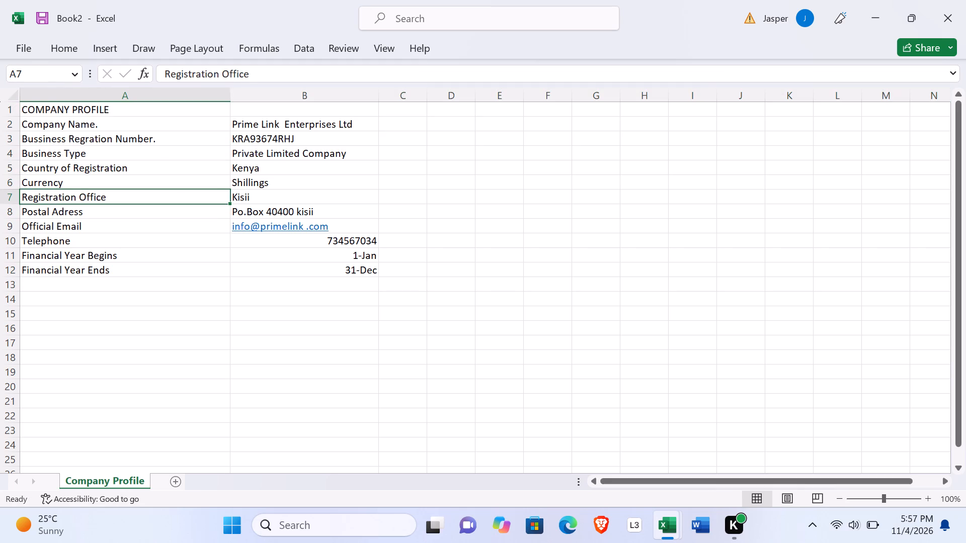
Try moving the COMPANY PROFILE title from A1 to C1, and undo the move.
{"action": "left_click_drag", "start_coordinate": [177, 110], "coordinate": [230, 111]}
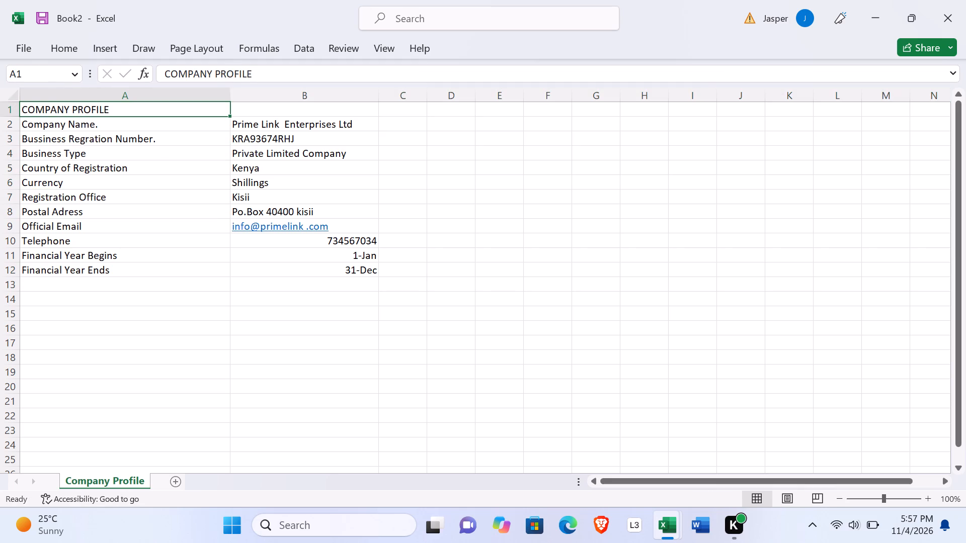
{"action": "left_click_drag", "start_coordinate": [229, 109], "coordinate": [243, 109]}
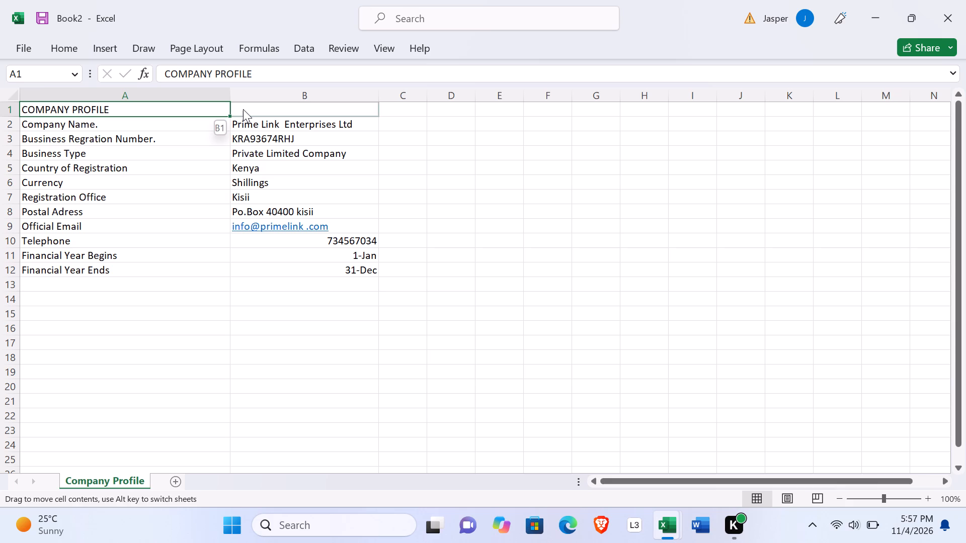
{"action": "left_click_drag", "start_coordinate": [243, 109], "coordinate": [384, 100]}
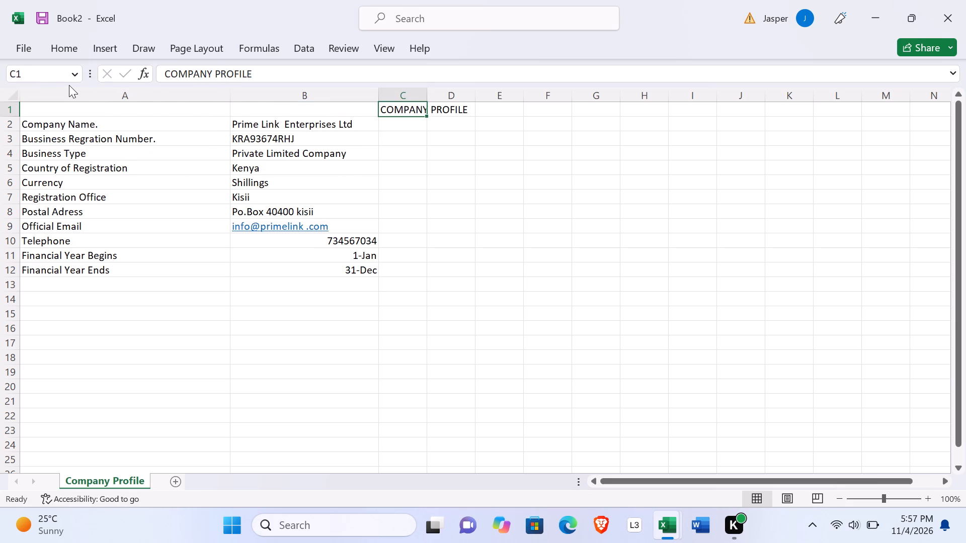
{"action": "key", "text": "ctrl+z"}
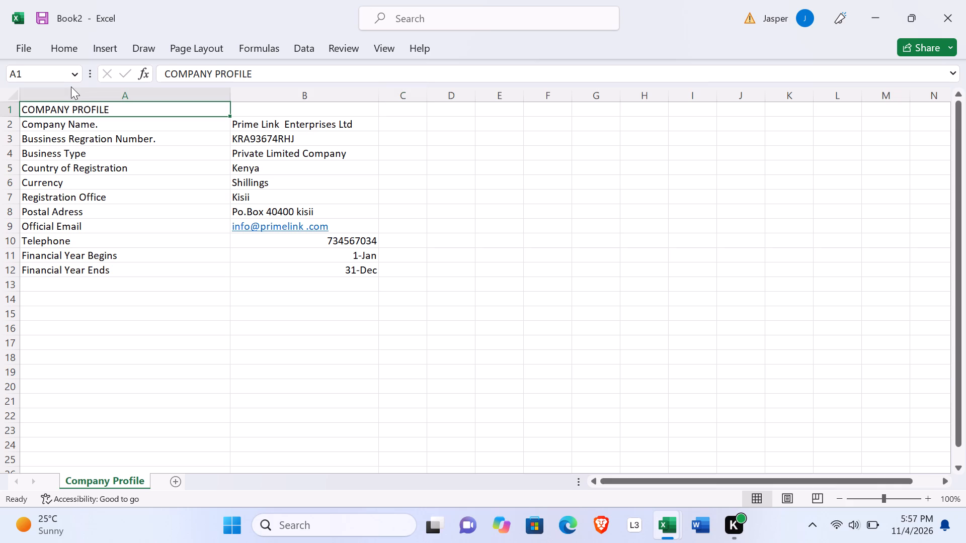
Merge cells A1 to C1 around the COMPANY PROFILE title using Merge Across.
{"action": "left_click", "coordinate": [203, 110]}
{"action": "left_click_drag", "start_coordinate": [203, 110], "coordinate": [272, 104]}
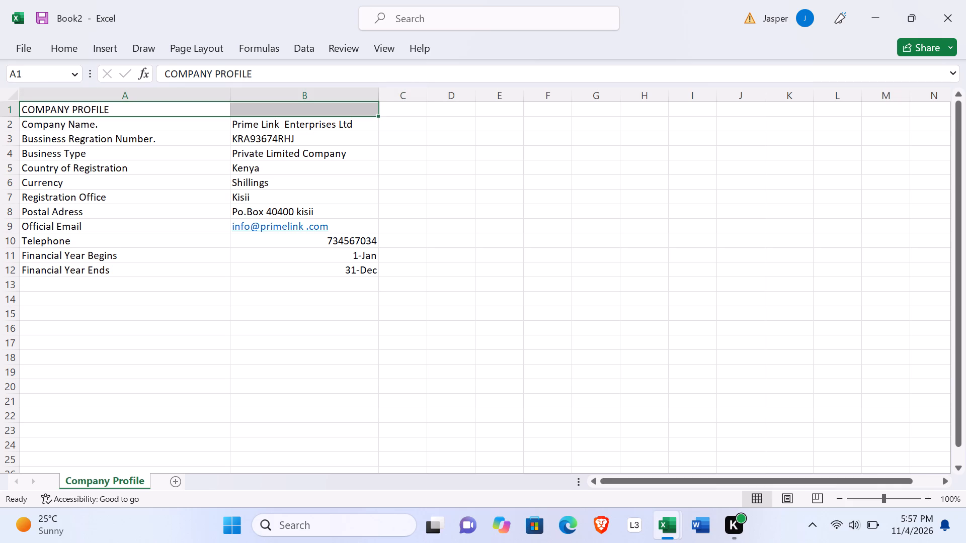
{"action": "left_click_drag", "start_coordinate": [272, 104], "coordinate": [394, 107]}
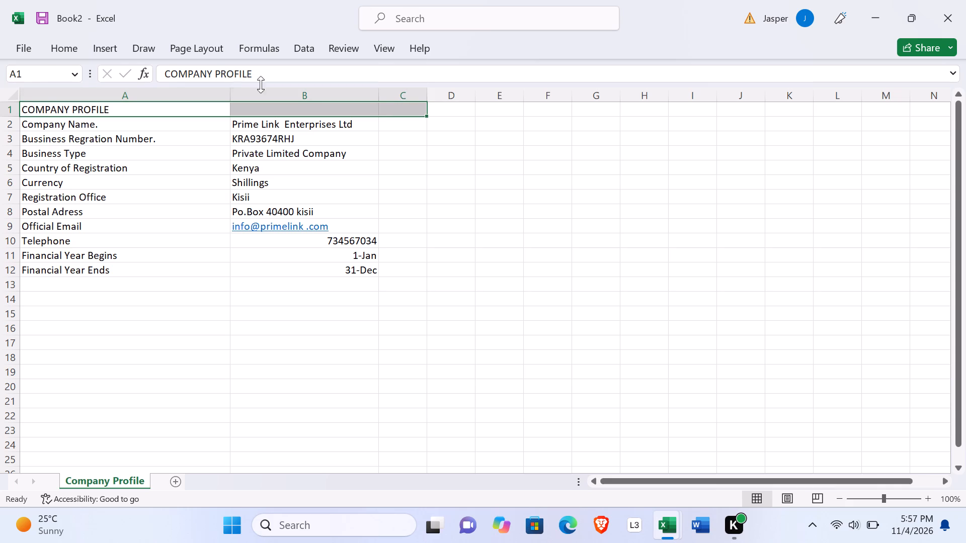
{"action": "left_click", "coordinate": [76, 51]}
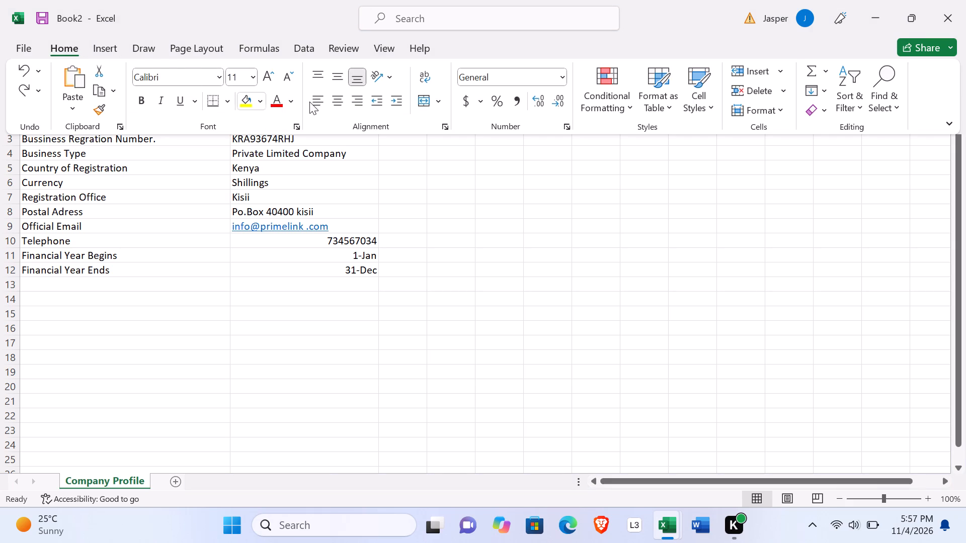
{"action": "left_click", "coordinate": [435, 101]}
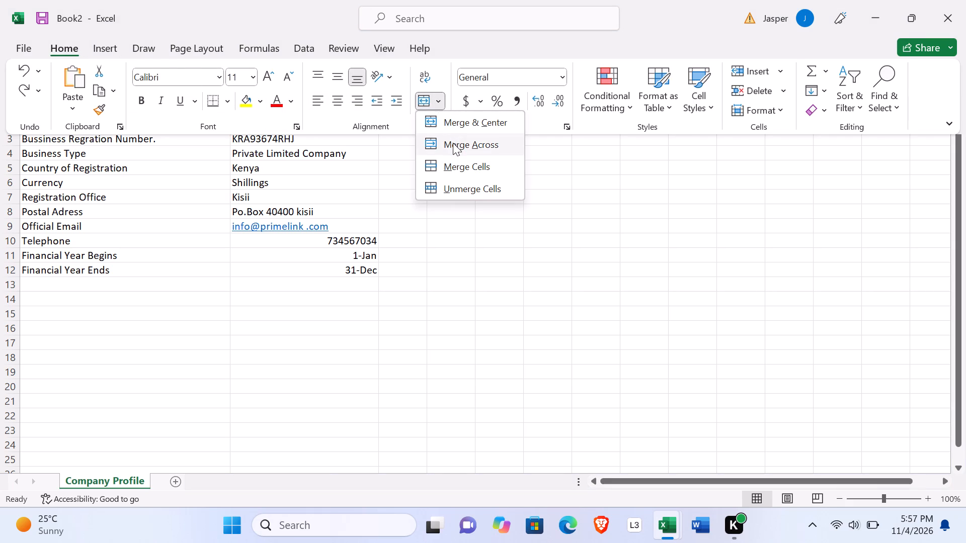
{"action": "left_click", "coordinate": [453, 143]}
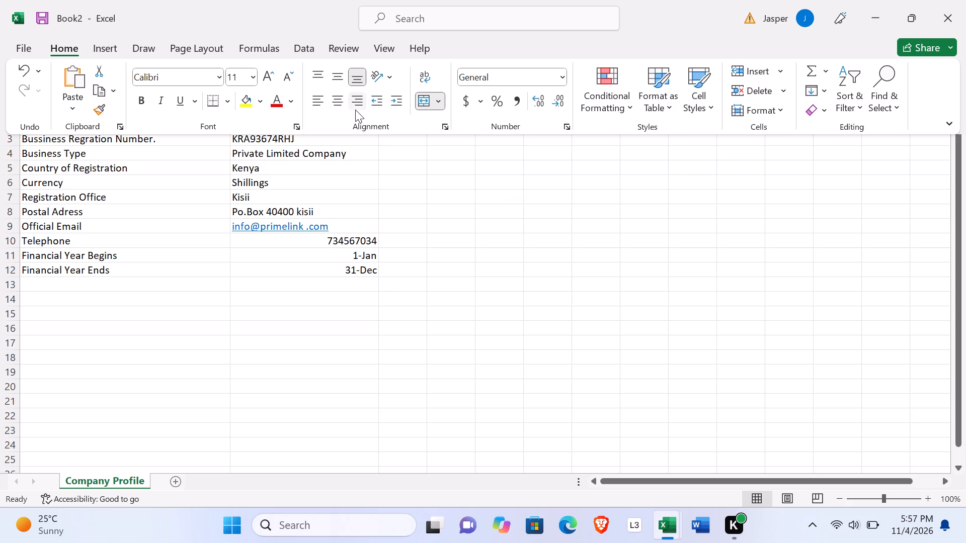
Set the vertical alignment of the merged COMPANY PROFILE title cell to Middle Align.
{"action": "left_click", "coordinate": [337, 77]}
{"action": "left_click", "coordinate": [234, 261]}
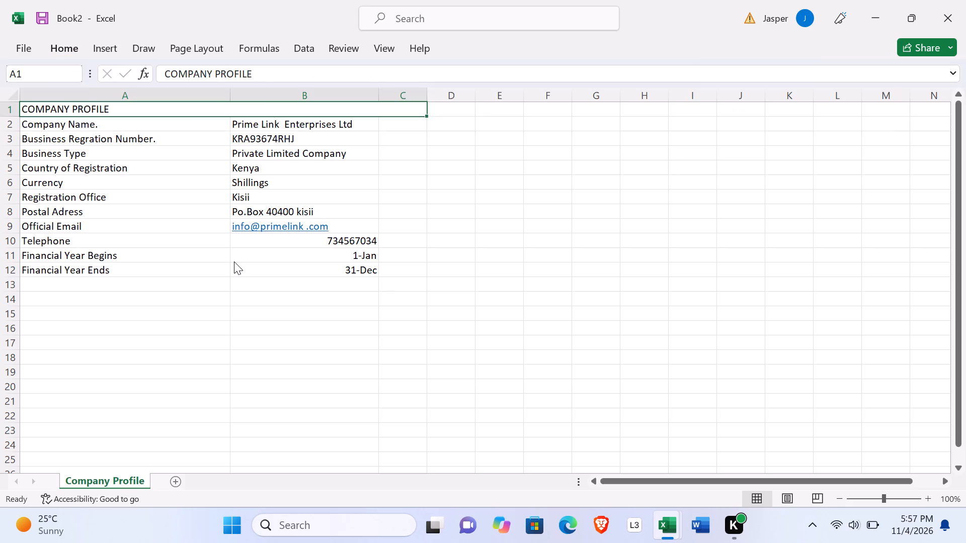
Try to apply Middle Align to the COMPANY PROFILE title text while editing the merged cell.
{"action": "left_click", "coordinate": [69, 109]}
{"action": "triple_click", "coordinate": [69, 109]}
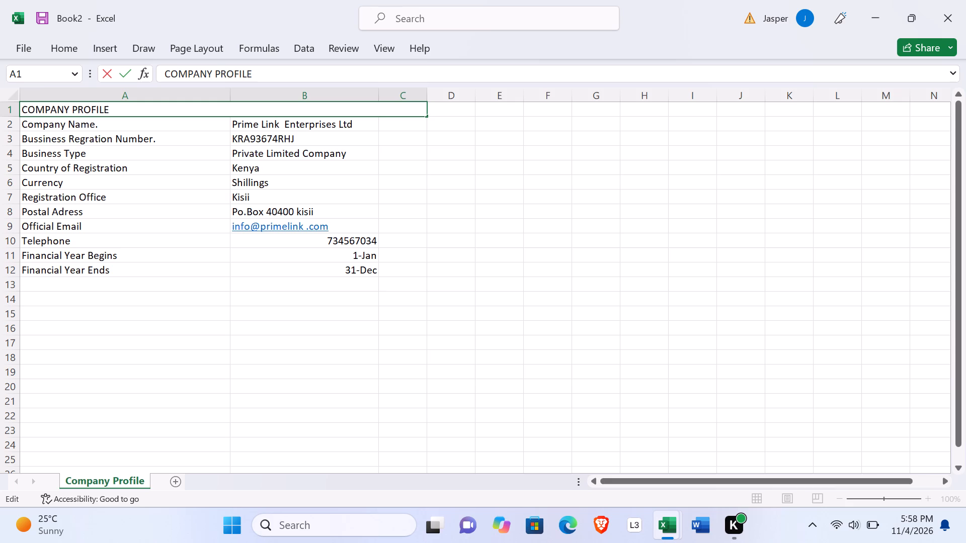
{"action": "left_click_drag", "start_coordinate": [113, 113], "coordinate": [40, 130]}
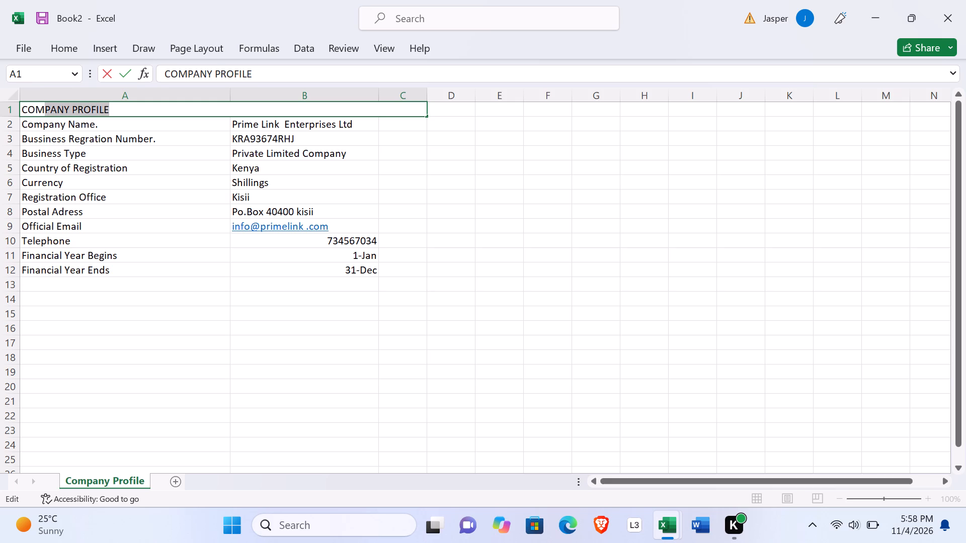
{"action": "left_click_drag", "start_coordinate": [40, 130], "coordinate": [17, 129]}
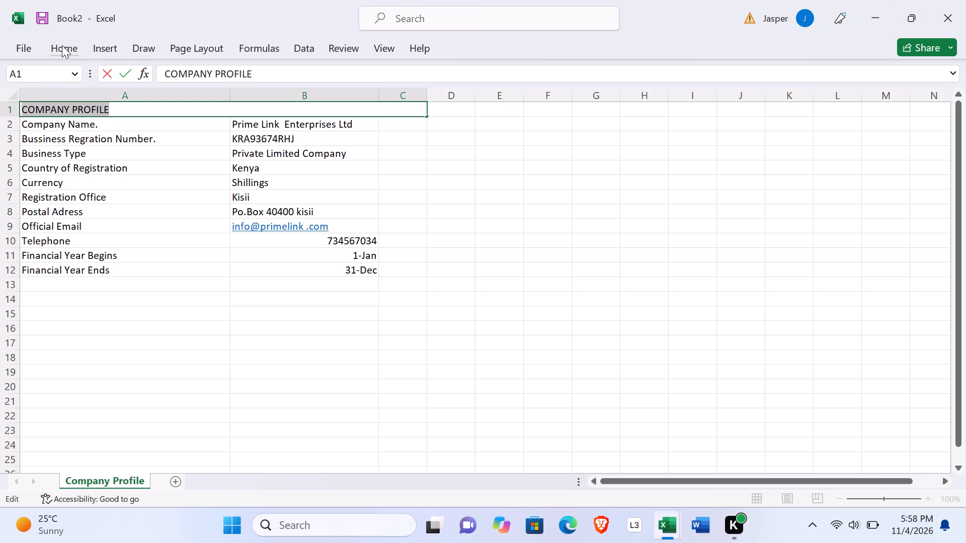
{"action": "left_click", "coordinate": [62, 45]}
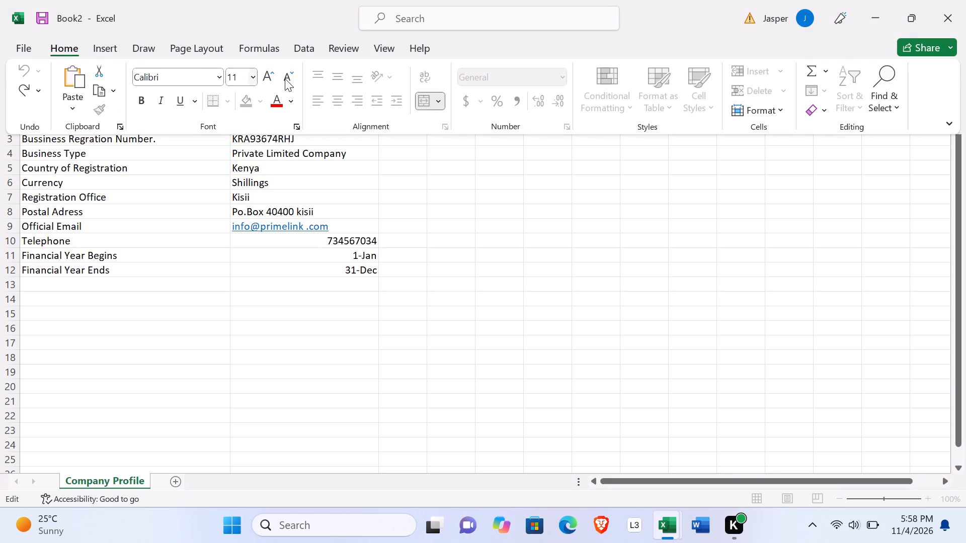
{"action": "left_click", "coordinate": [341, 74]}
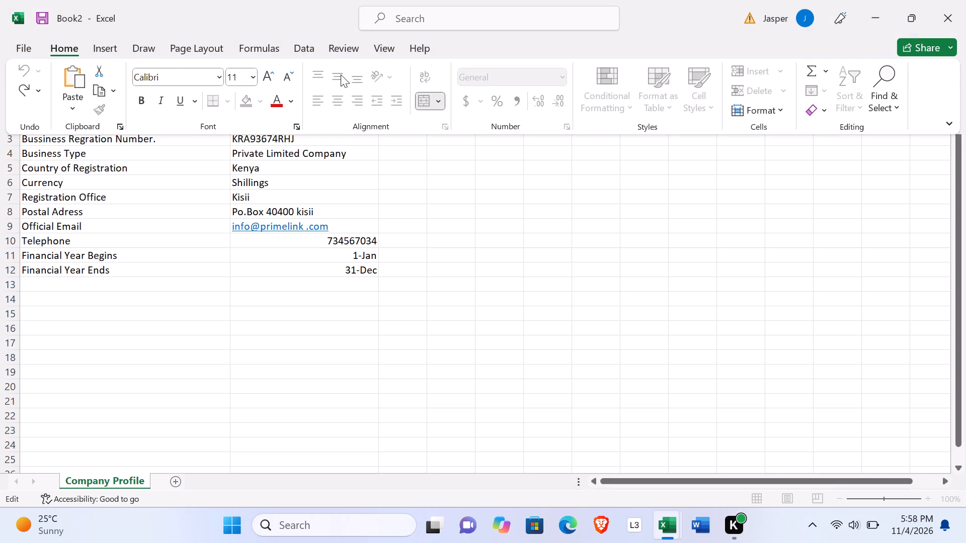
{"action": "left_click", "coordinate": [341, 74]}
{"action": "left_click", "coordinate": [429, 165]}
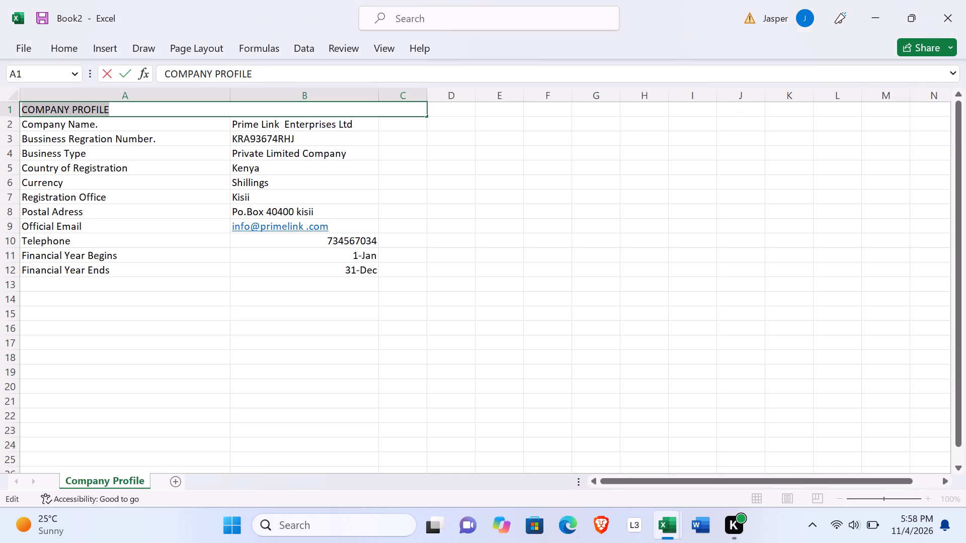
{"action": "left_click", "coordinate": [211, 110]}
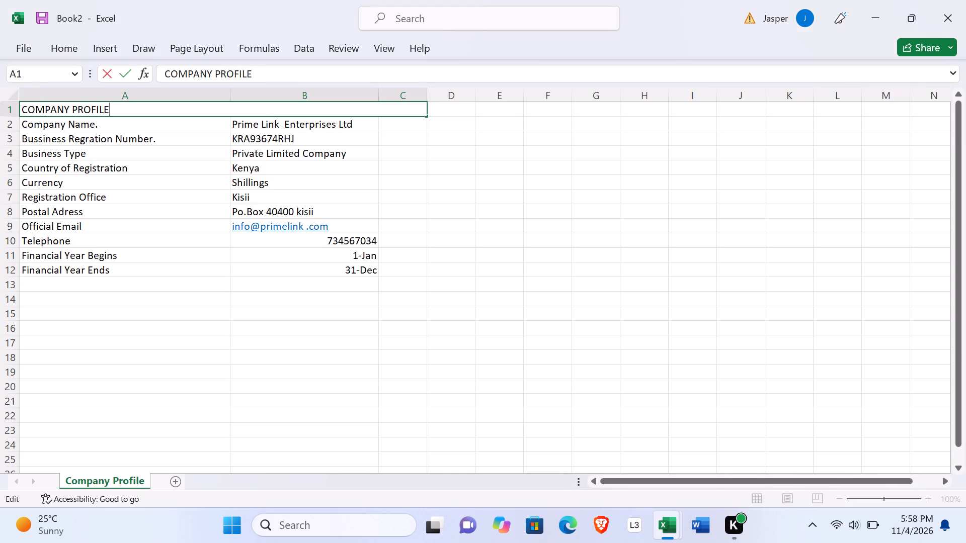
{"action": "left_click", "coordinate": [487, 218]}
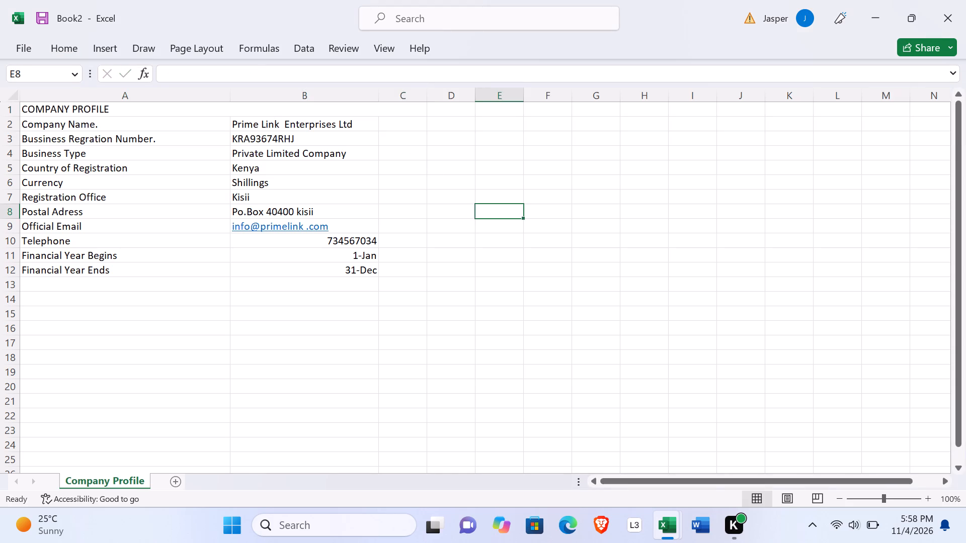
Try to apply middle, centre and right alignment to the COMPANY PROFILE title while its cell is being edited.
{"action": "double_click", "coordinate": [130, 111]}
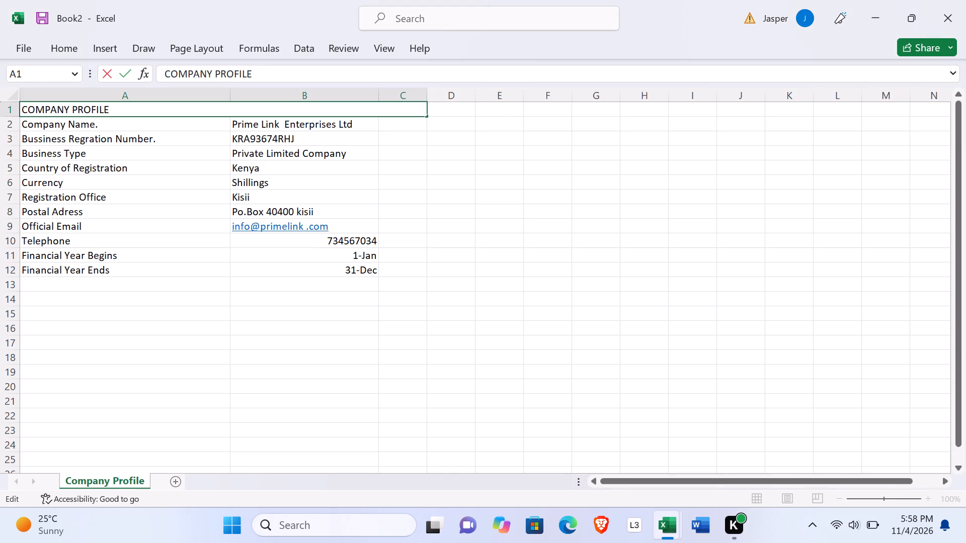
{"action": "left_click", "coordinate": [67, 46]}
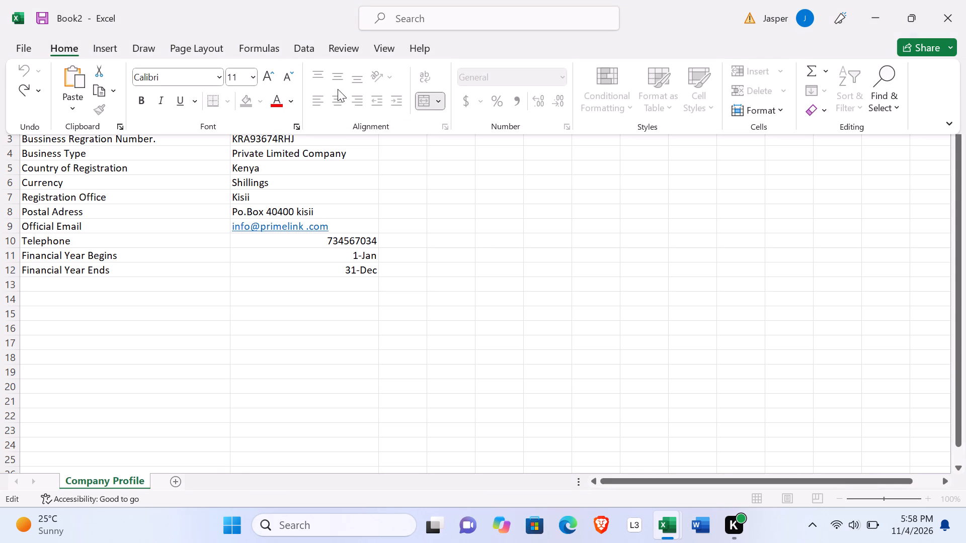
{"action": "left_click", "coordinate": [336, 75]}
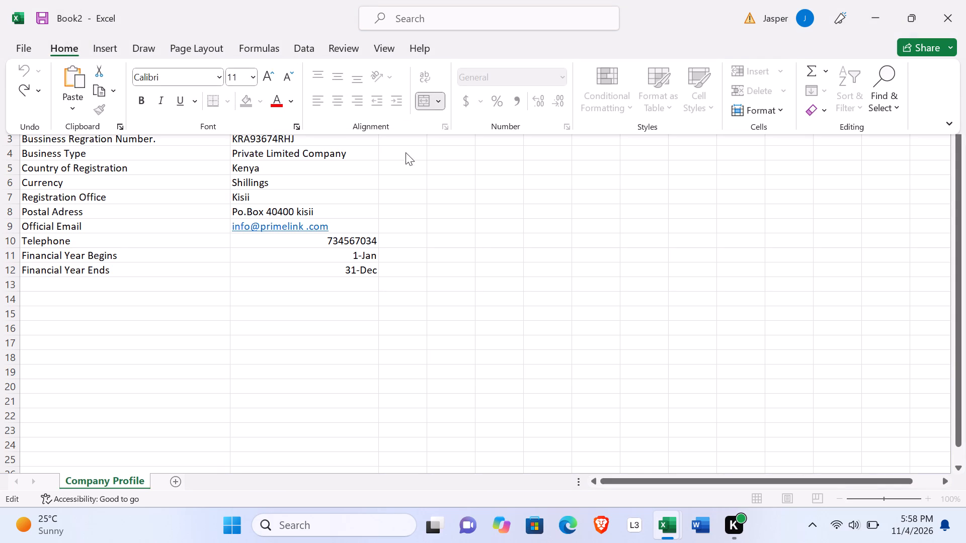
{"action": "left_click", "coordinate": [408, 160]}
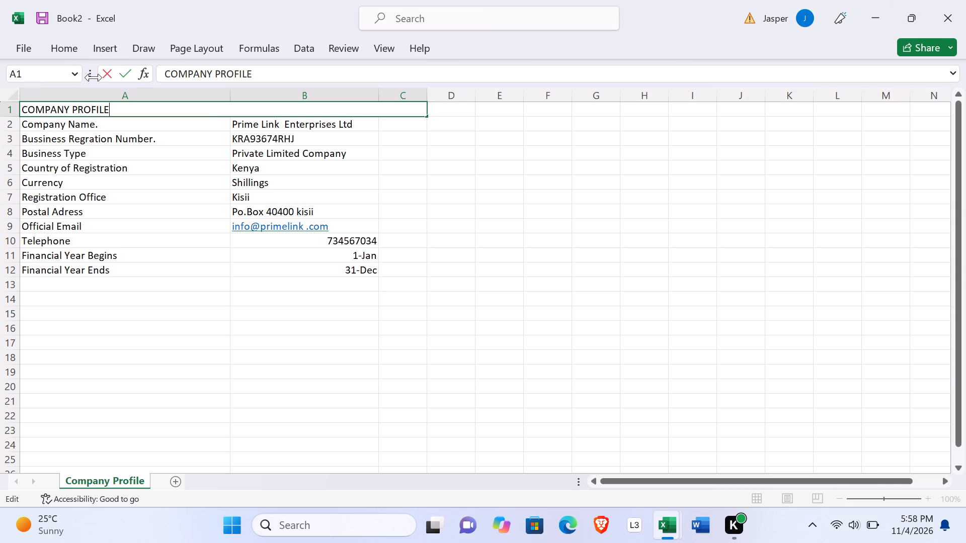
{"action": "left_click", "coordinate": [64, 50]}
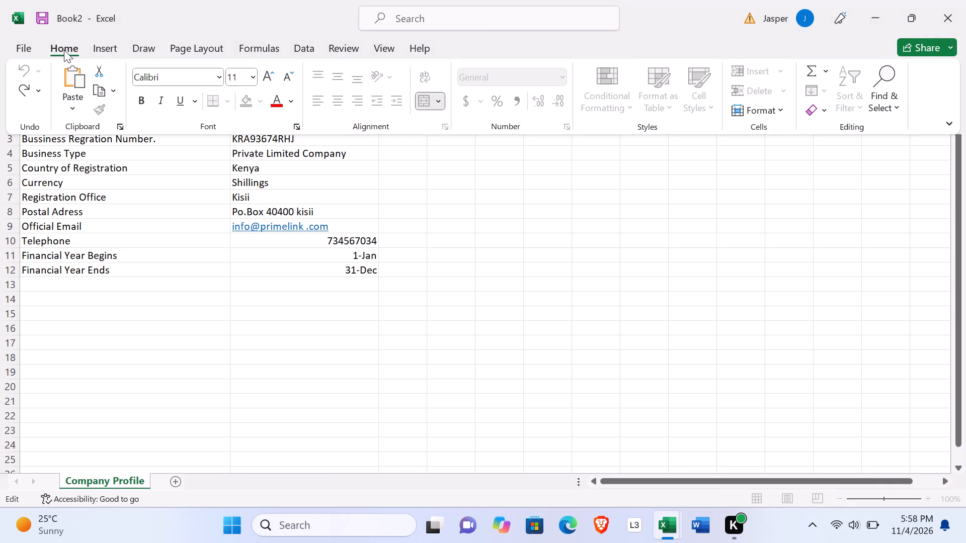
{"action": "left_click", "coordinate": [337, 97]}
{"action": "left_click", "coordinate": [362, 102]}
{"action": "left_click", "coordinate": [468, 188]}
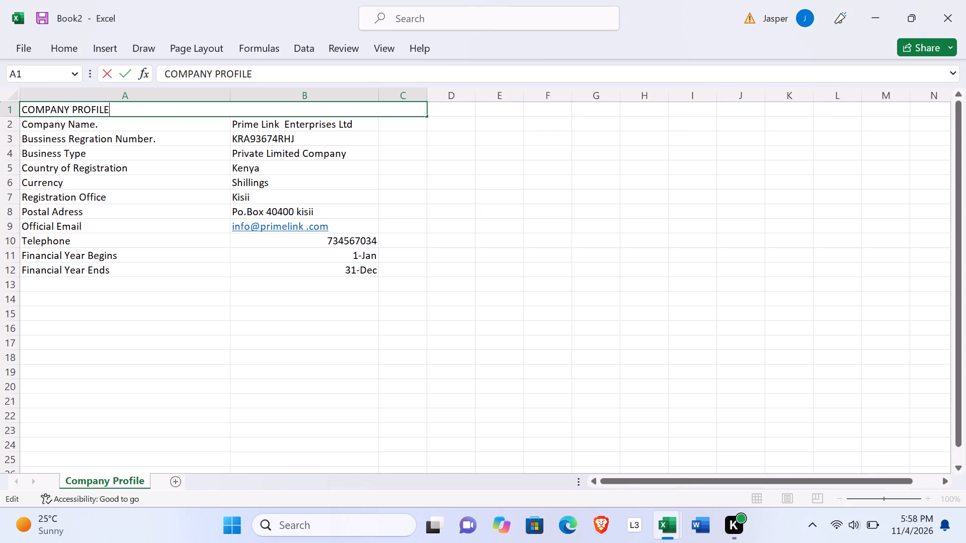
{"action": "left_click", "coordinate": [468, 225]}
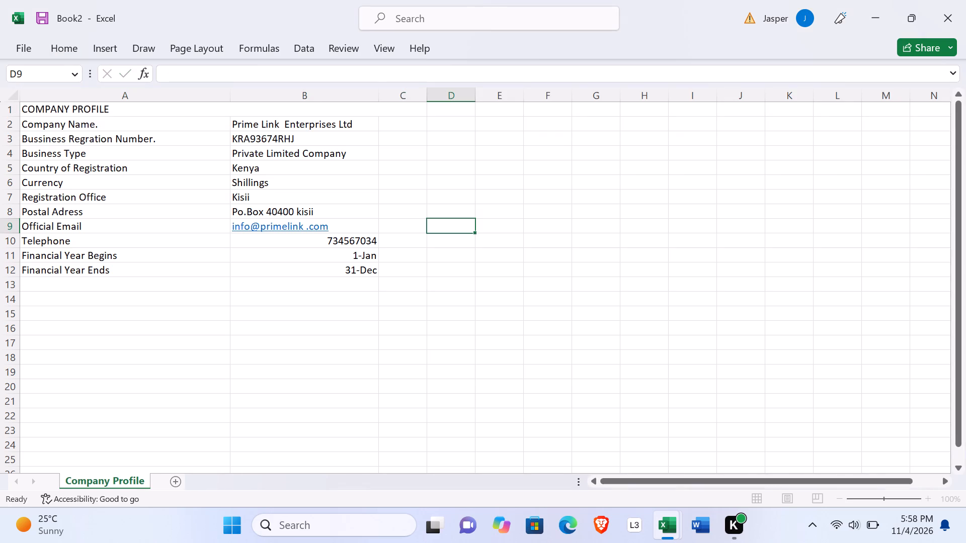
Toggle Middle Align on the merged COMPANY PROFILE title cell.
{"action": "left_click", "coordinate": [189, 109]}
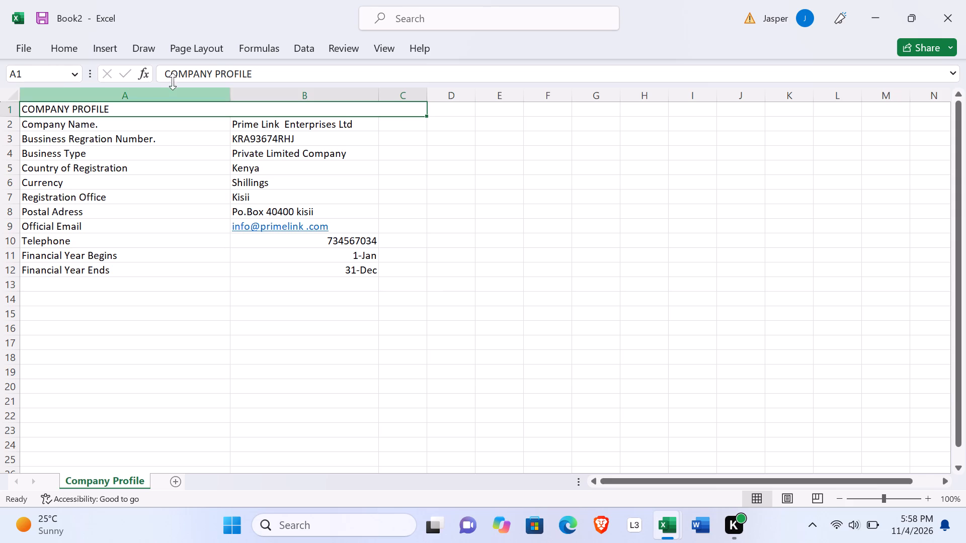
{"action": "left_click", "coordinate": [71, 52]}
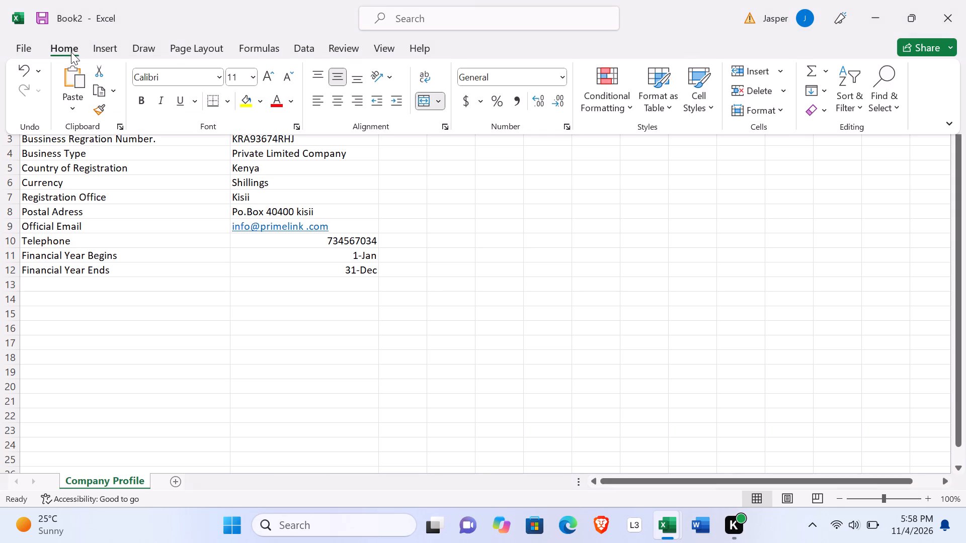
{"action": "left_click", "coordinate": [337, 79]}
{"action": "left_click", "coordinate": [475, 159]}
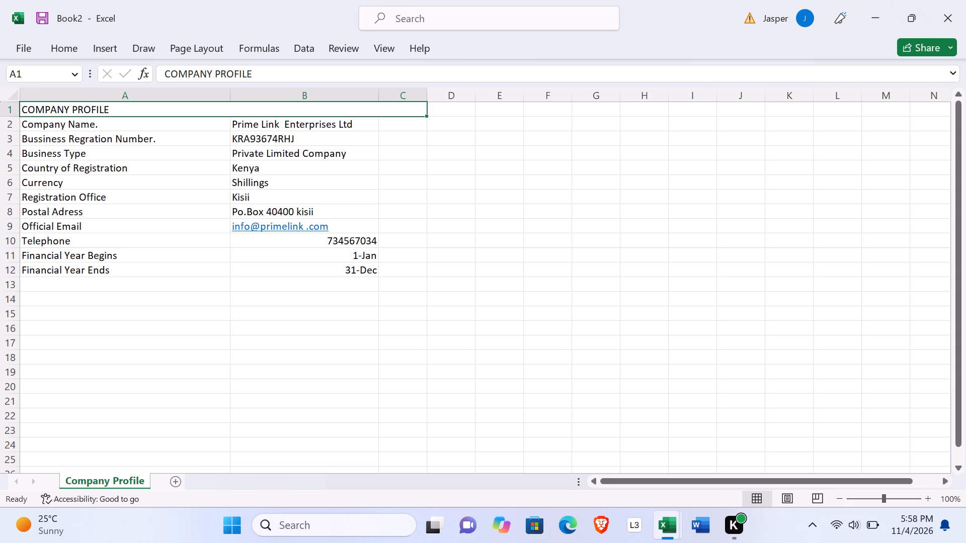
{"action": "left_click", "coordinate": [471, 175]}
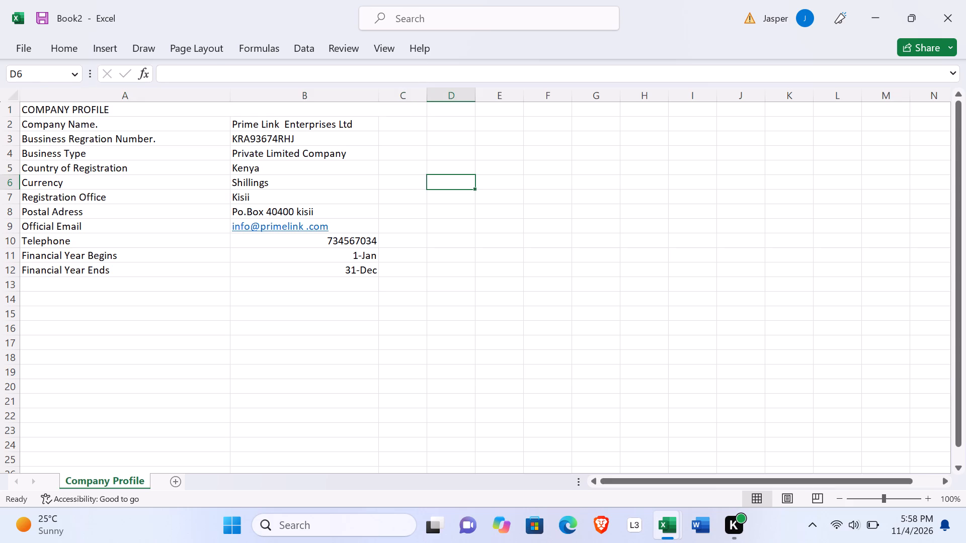
Centre the merged COMPANY PROFILE title horizontally and apply Middle Align to it.
{"action": "left_click", "coordinate": [184, 110]}
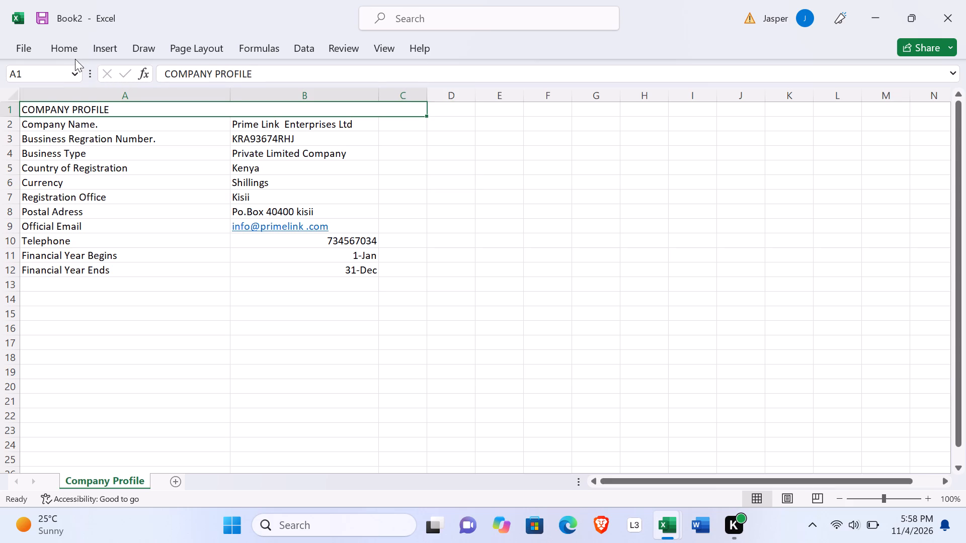
{"action": "left_click", "coordinate": [65, 52]}
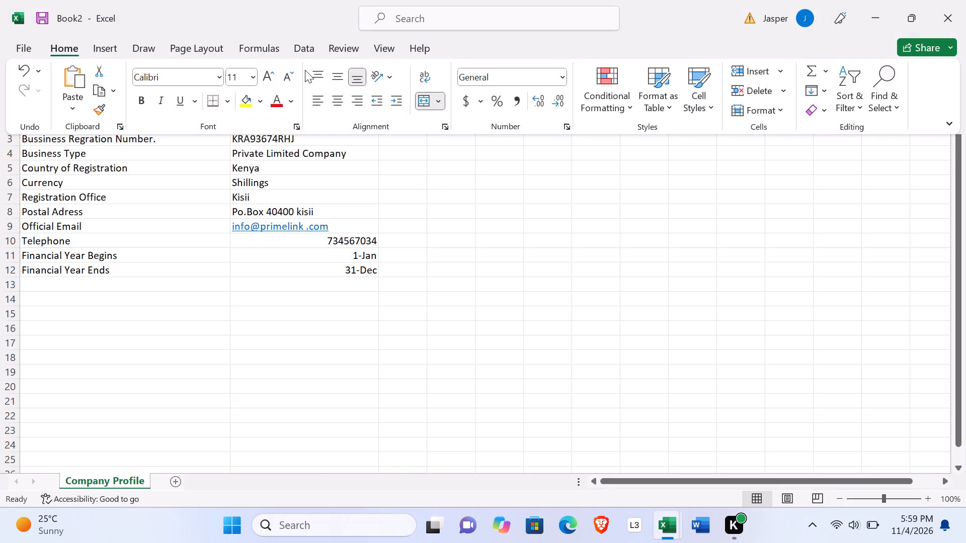
{"action": "left_click", "coordinate": [333, 101]}
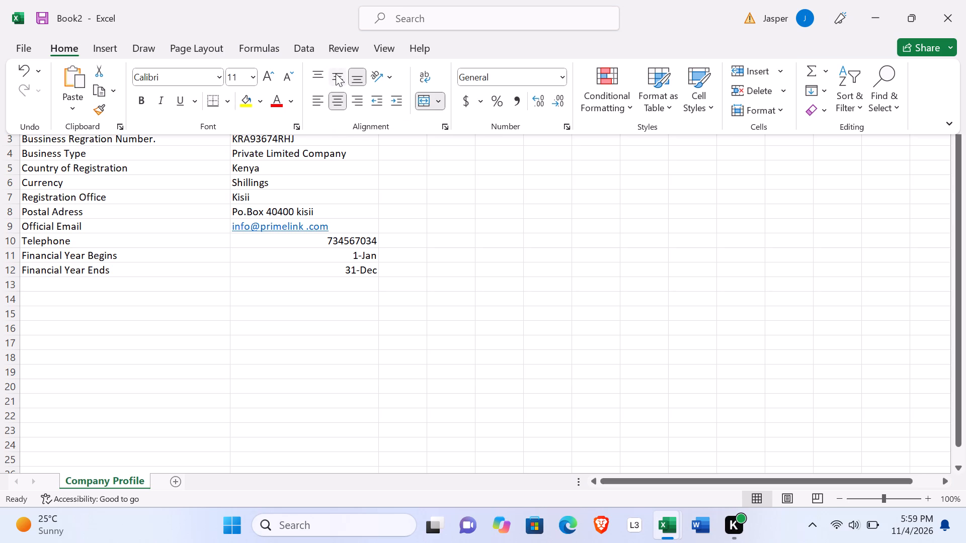
{"action": "left_click", "coordinate": [336, 73]}
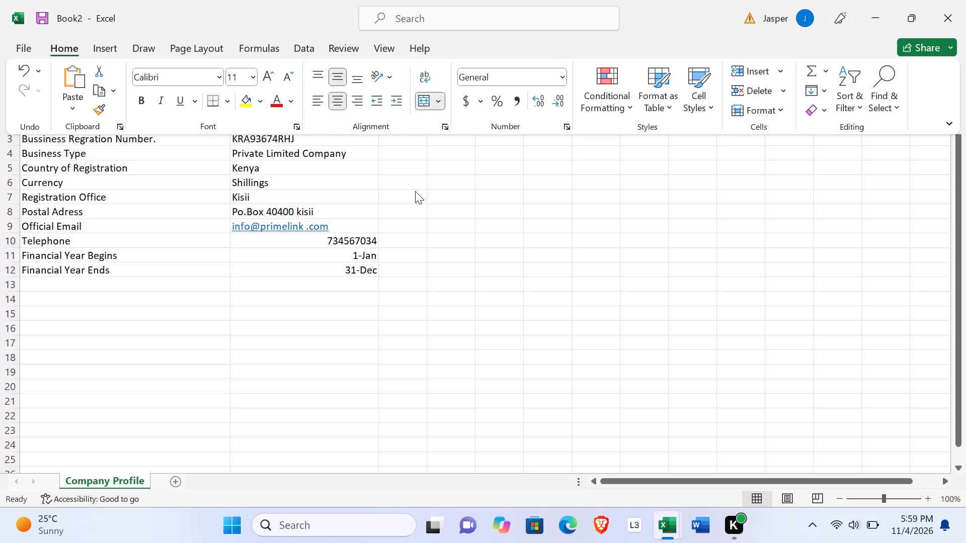
{"action": "left_click", "coordinate": [415, 191]}
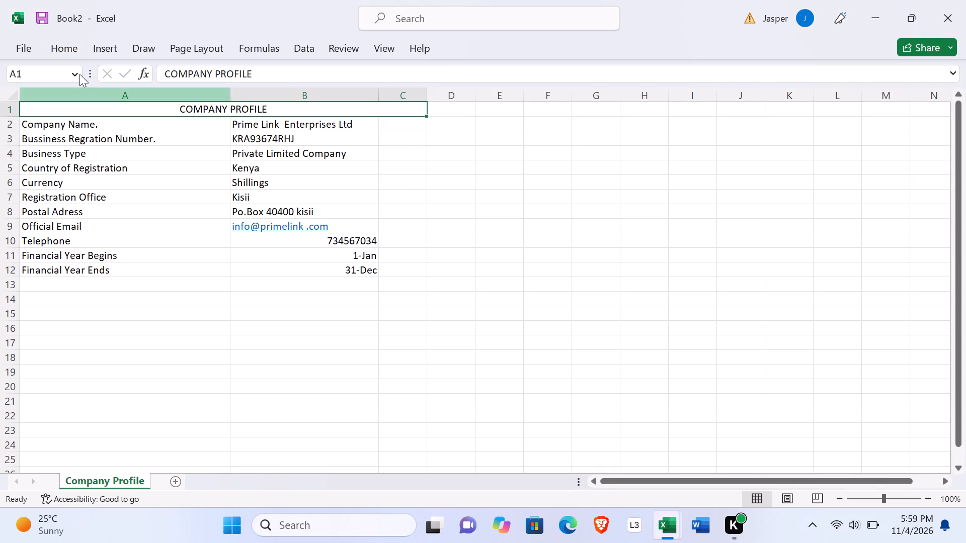
Make the COMPANY PROFILE title bold and set its font size to 16.
{"action": "left_click", "coordinate": [67, 51]}
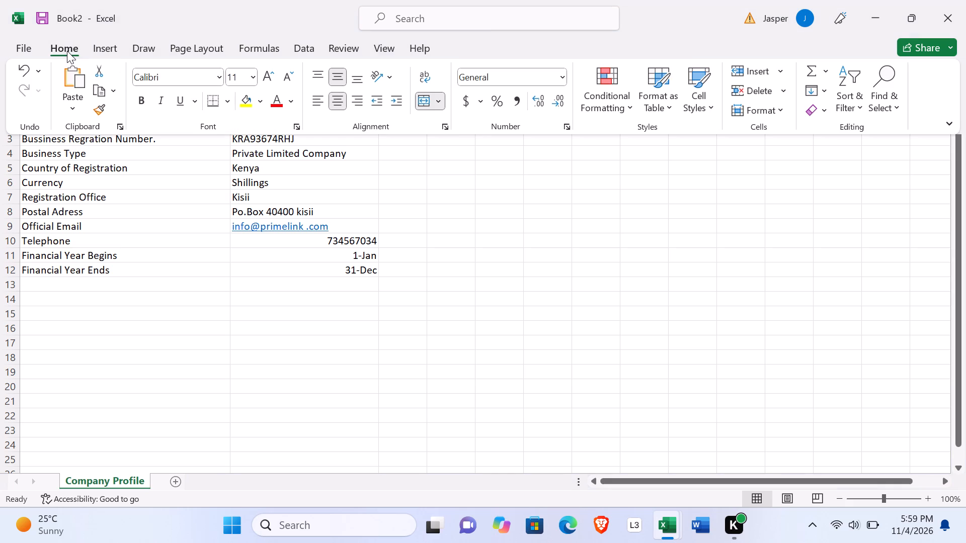
{"action": "left_click", "coordinate": [139, 99]}
{"action": "left_click", "coordinate": [166, 185]}
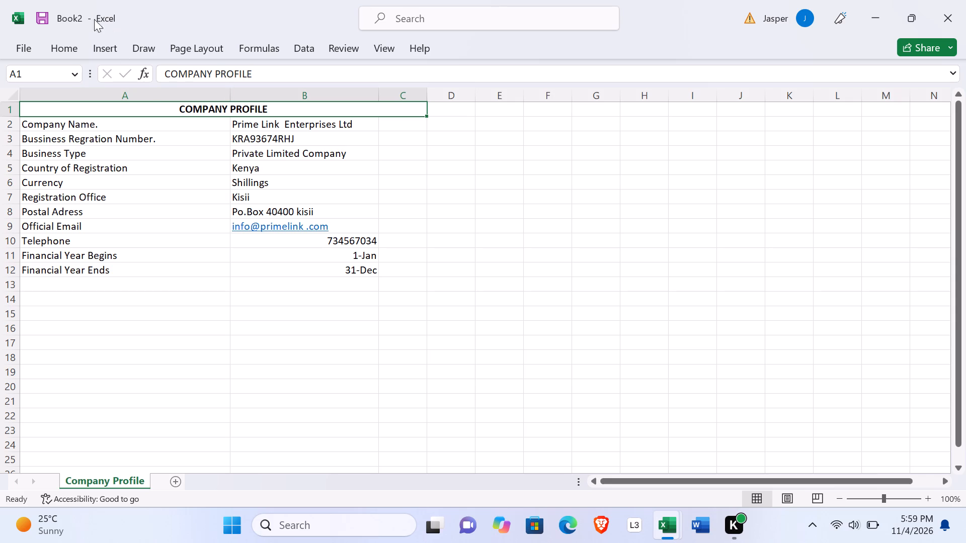
{"action": "left_click", "coordinate": [63, 43]}
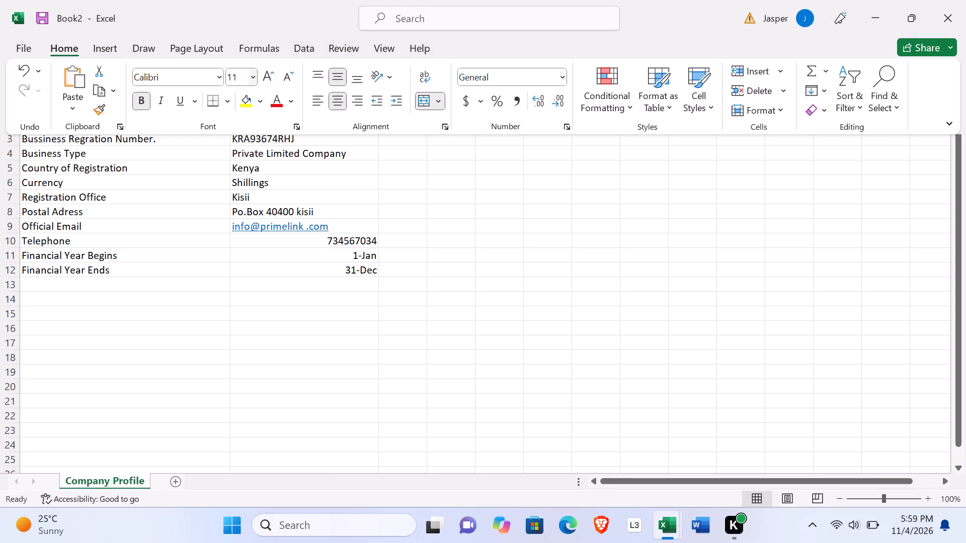
{"action": "triple_click", "coordinate": [250, 76]}
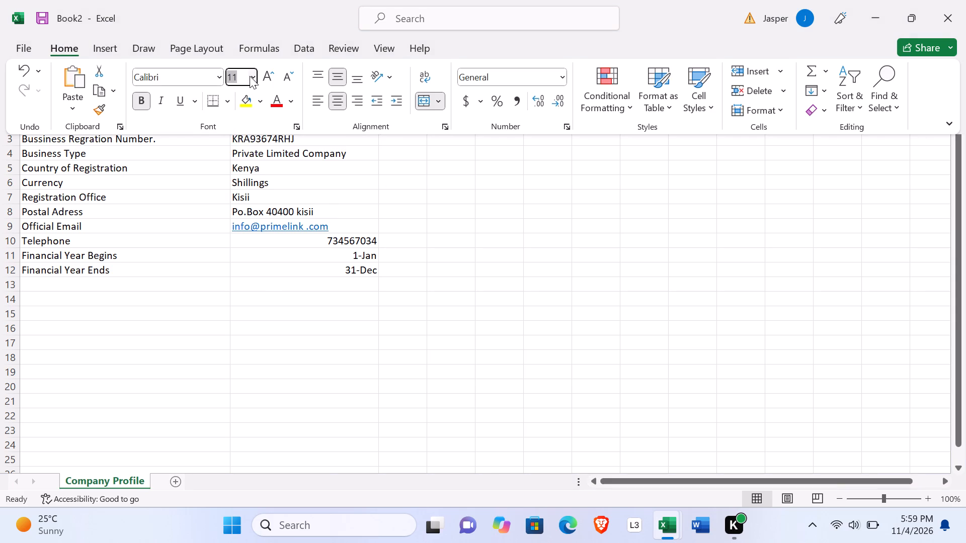
{"action": "triple_click", "coordinate": [250, 76]}
{"action": "left_click", "coordinate": [250, 76]}
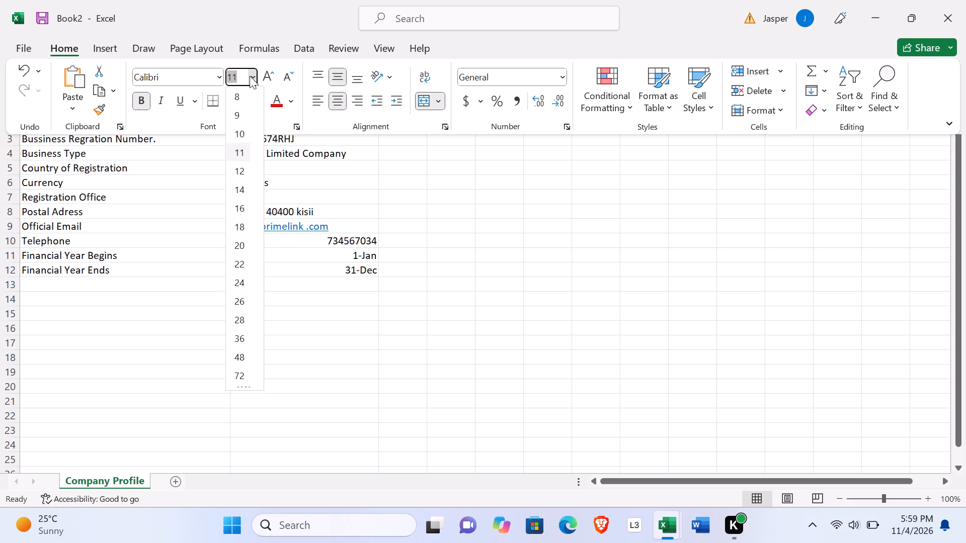
{"action": "left_click", "coordinate": [240, 212]}
{"action": "left_click", "coordinate": [450, 252]}
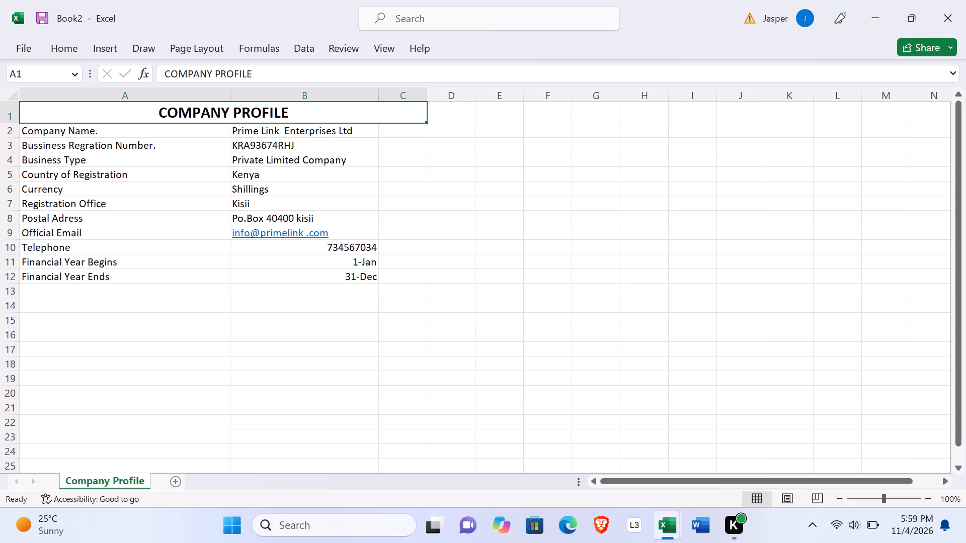
Increase the height of title row 1 to about five times that of a standard row.
{"action": "left_click_drag", "start_coordinate": [17, 123], "coordinate": [12, 178]}
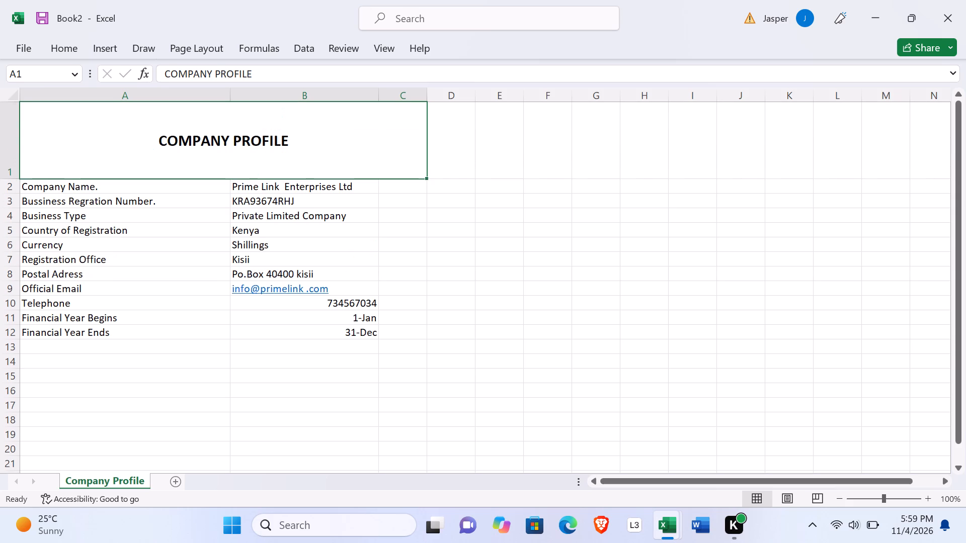
{"action": "left_click", "coordinate": [149, 143]}
Try Merge Across on the company details in B2 to B12, and increase their indent by one level.
{"action": "left_click_drag", "start_coordinate": [240, 184], "coordinate": [350, 316]}
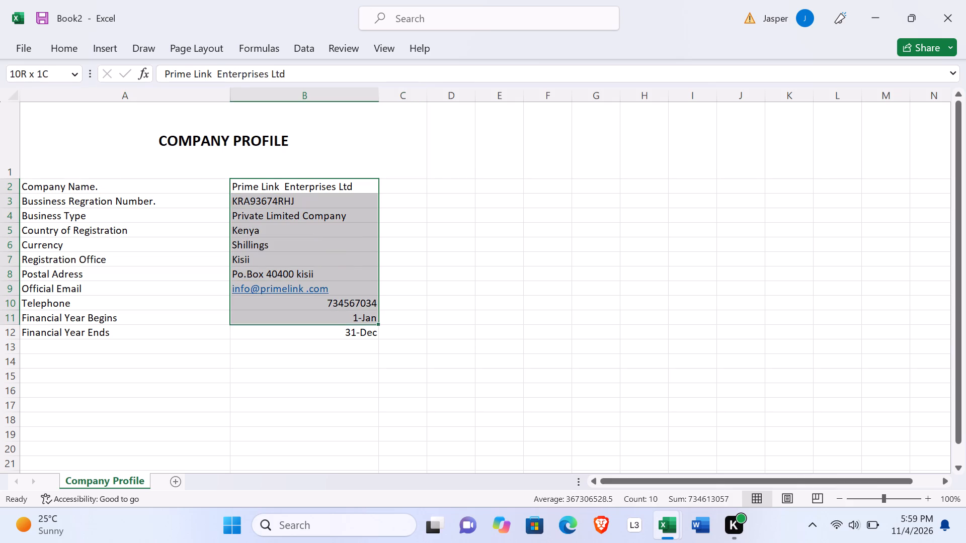
{"action": "left_click_drag", "start_coordinate": [350, 316], "coordinate": [360, 330]}
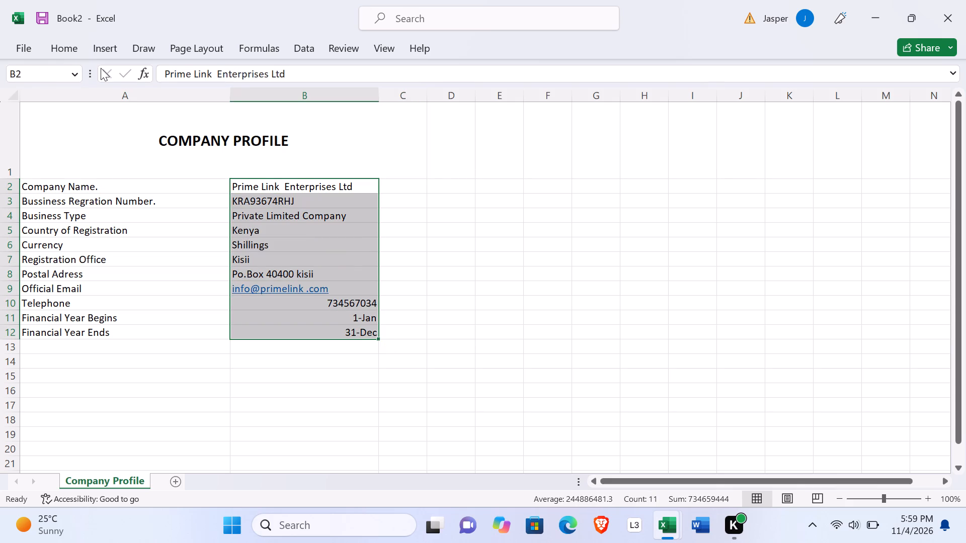
{"action": "left_click", "coordinate": [59, 50]}
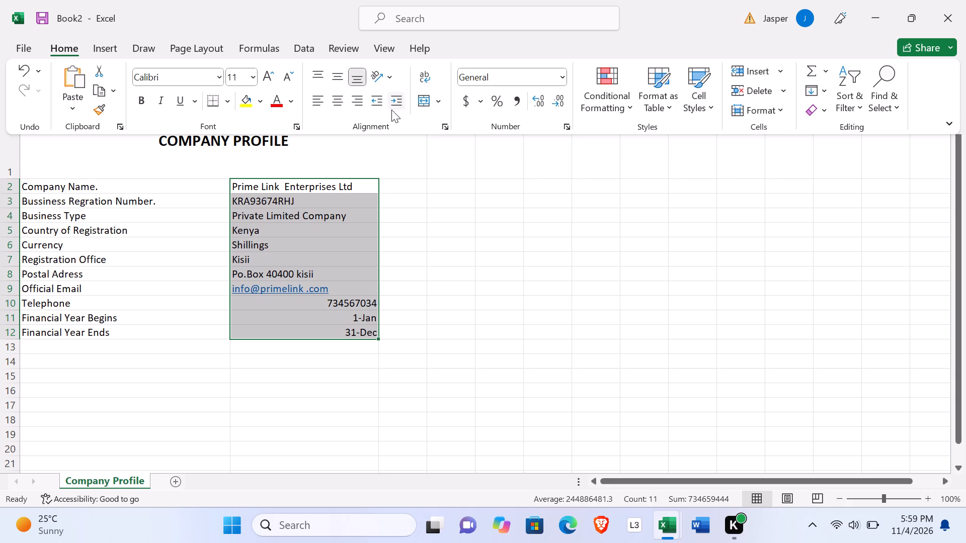
{"action": "left_click", "coordinate": [437, 105]}
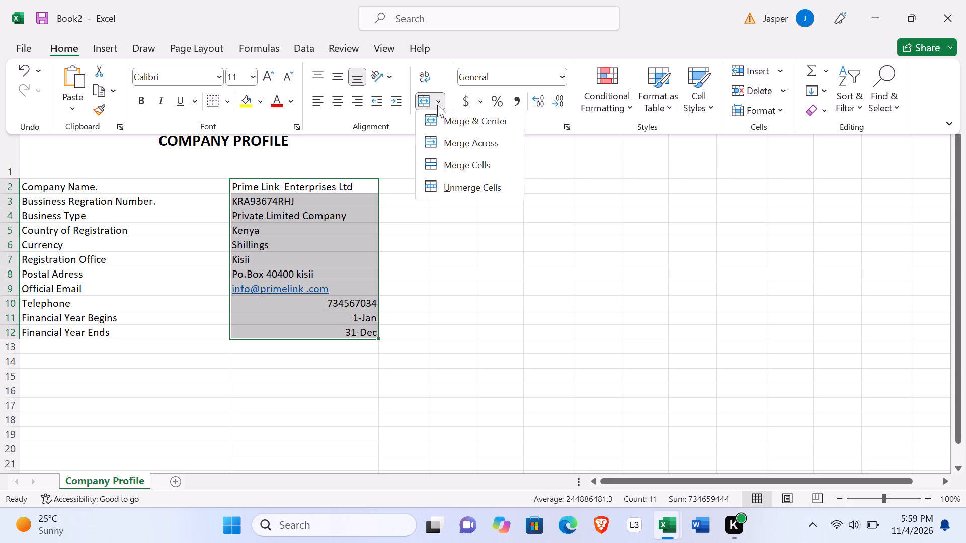
{"action": "left_click", "coordinate": [452, 139]}
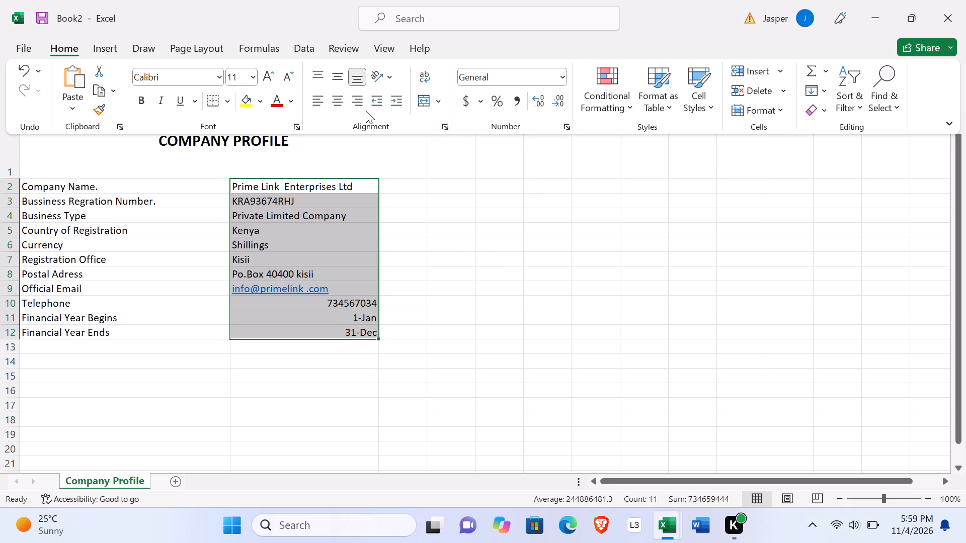
{"action": "left_click", "coordinate": [400, 96]}
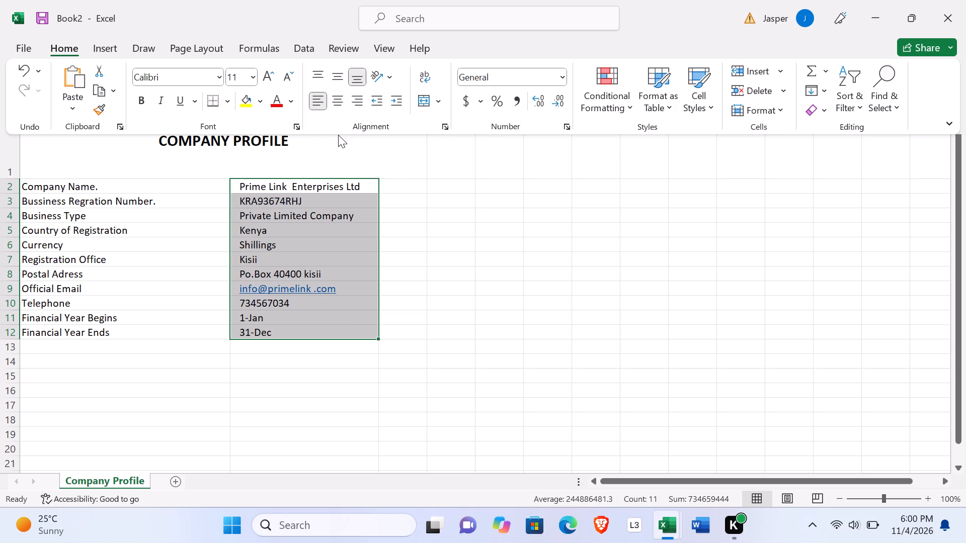
Make the company details in B2 to B12 bold and colour their text with the gold theme colour.
{"action": "left_click", "coordinate": [144, 102]}
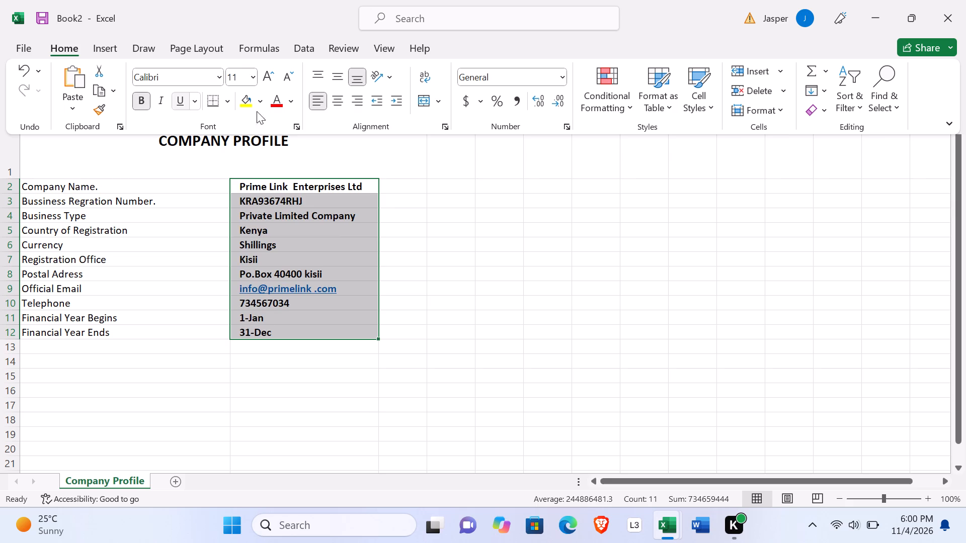
{"action": "left_click", "coordinate": [288, 99]}
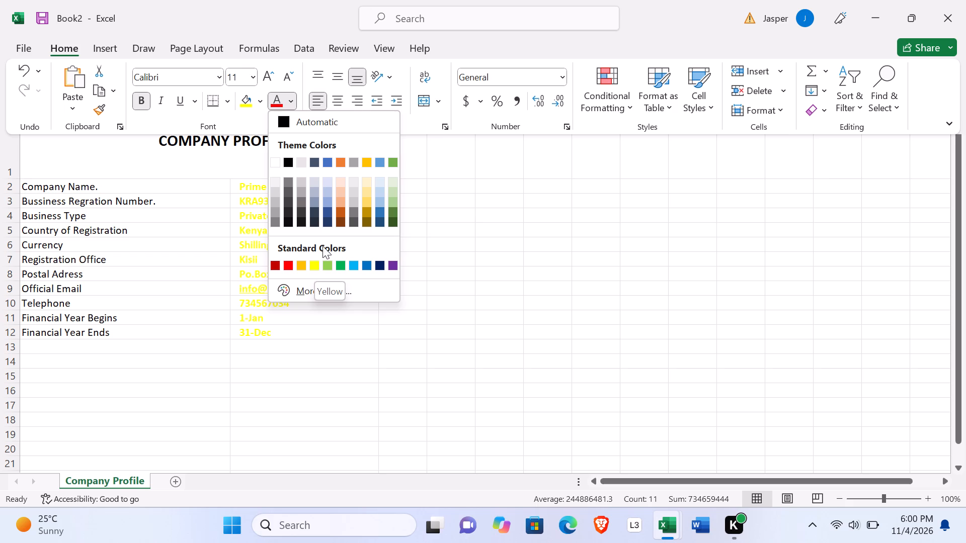
{"action": "left_click", "coordinate": [368, 161]}
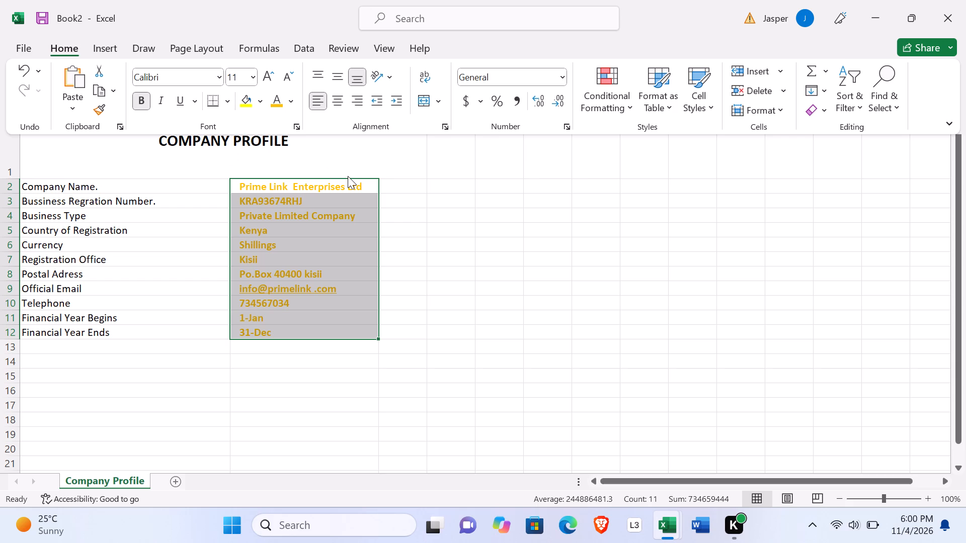
Narrow column A until it fits more closely around its longest label.
{"action": "left_click_drag", "start_coordinate": [348, 176], "coordinate": [226, 106]}
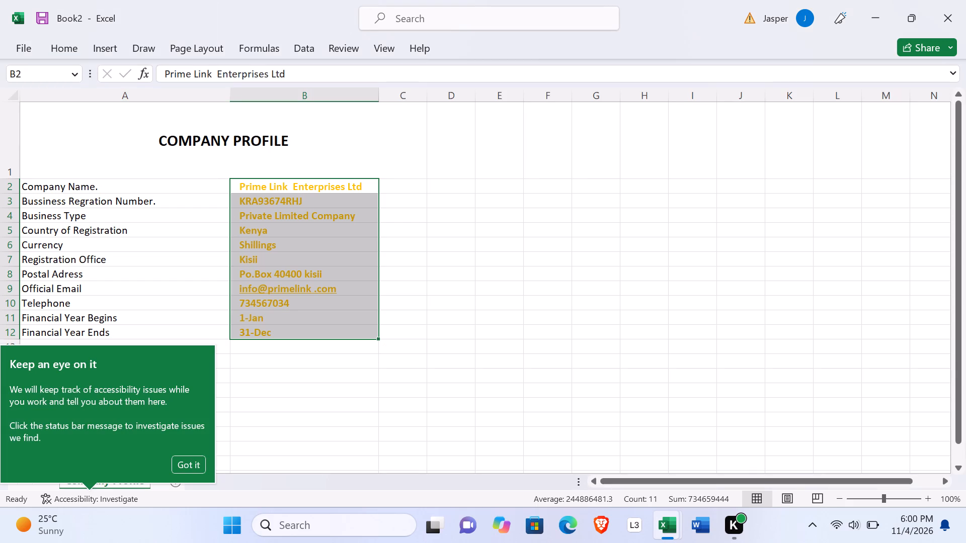
{"action": "left_click", "coordinate": [229, 94]}
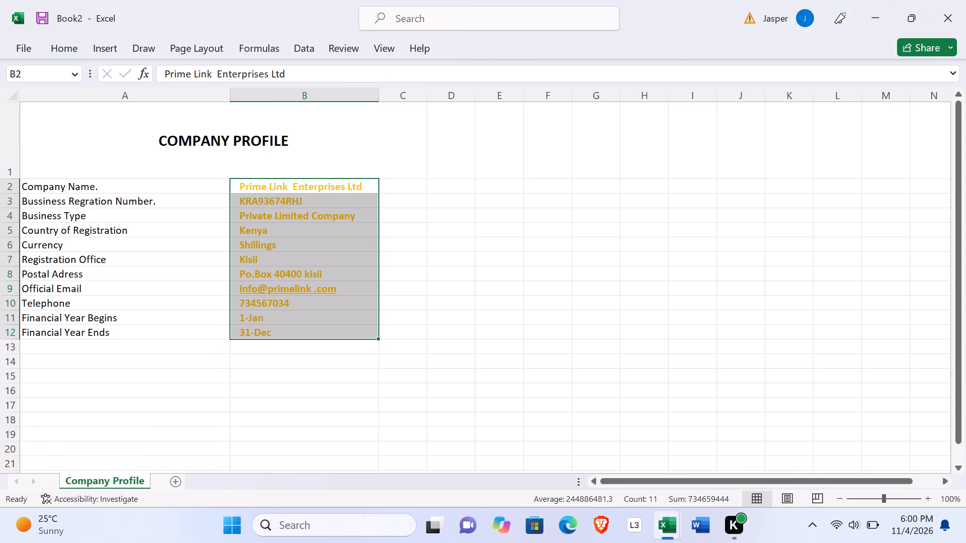
{"action": "left_click_drag", "start_coordinate": [229, 94], "coordinate": [197, 106]}
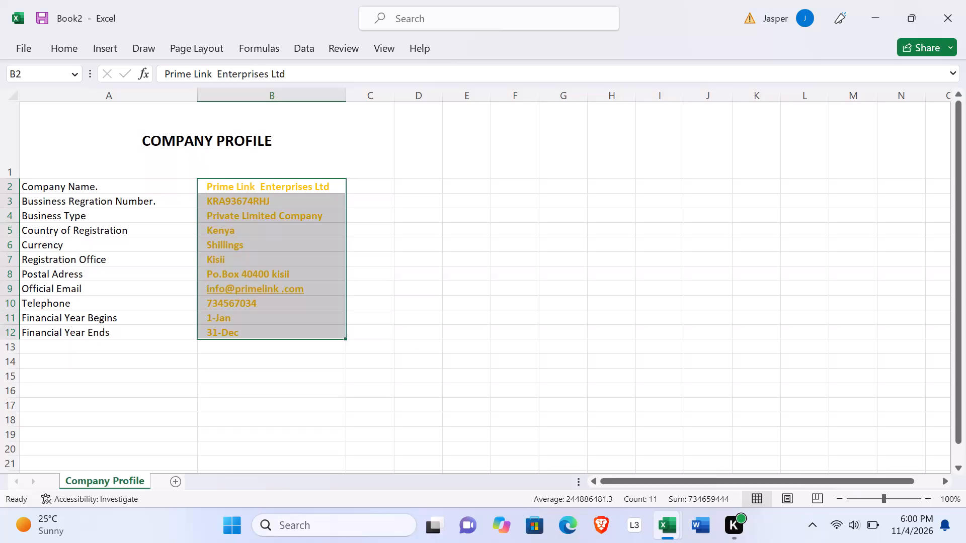
{"action": "left_click_drag", "start_coordinate": [198, 94], "coordinate": [184, 99]}
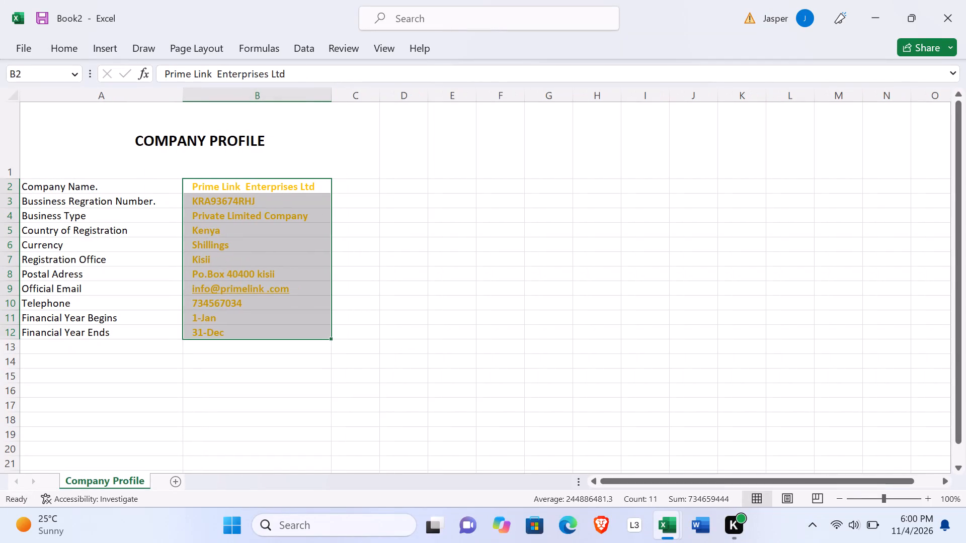
Correct the spelling of the label in A3 so it reads "Business Registration Number.".
{"action": "left_click", "coordinate": [44, 205]}
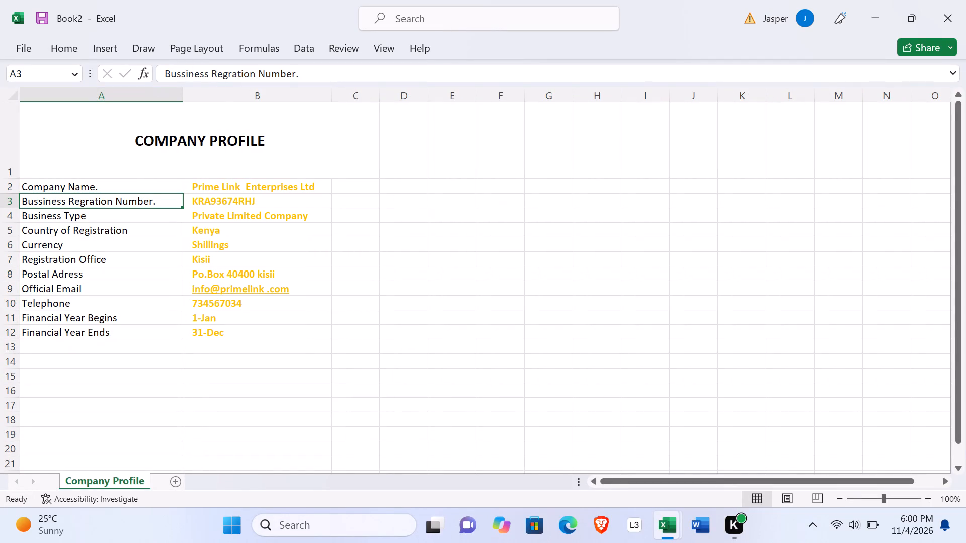
{"action": "left_click", "coordinate": [184, 71]}
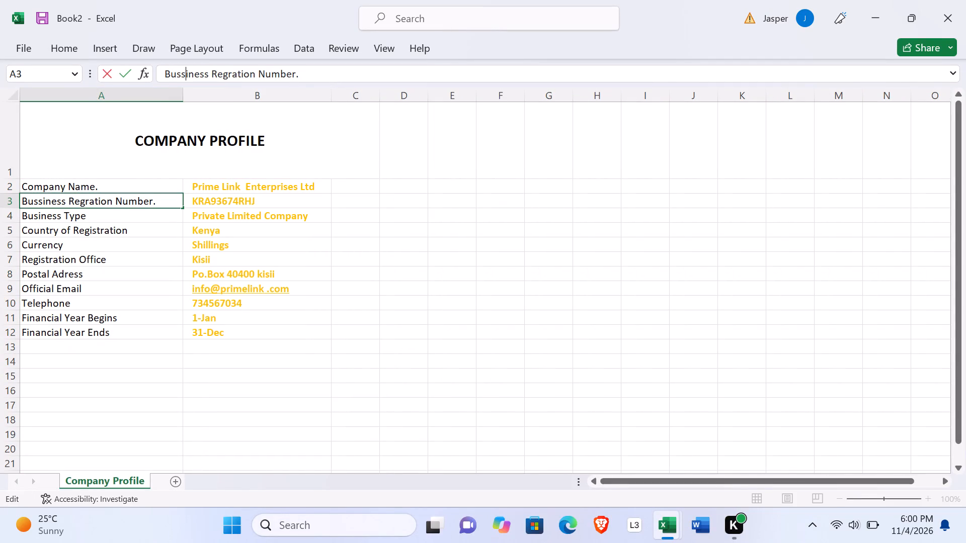
{"action": "key", "text": "BackSpace"}
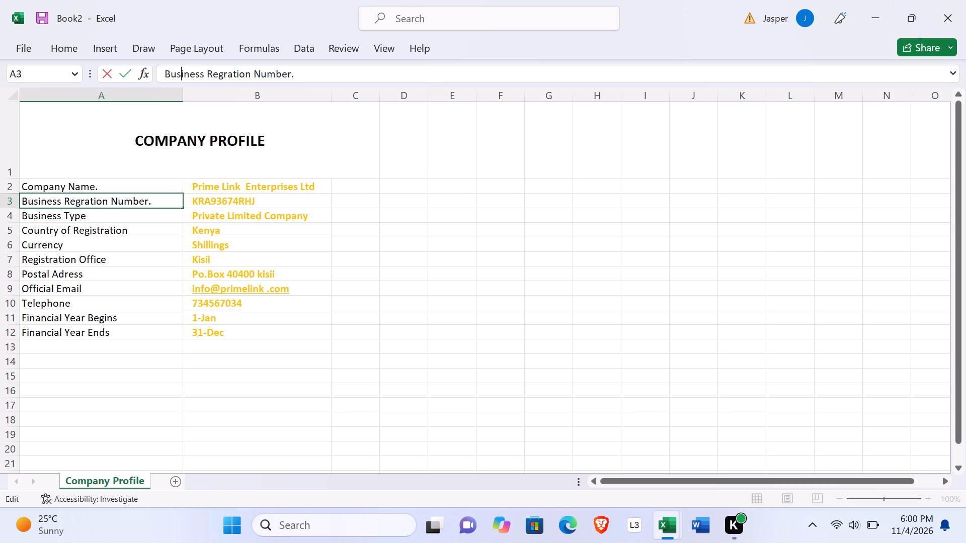
{"action": "left_click", "coordinate": [83, 203]}
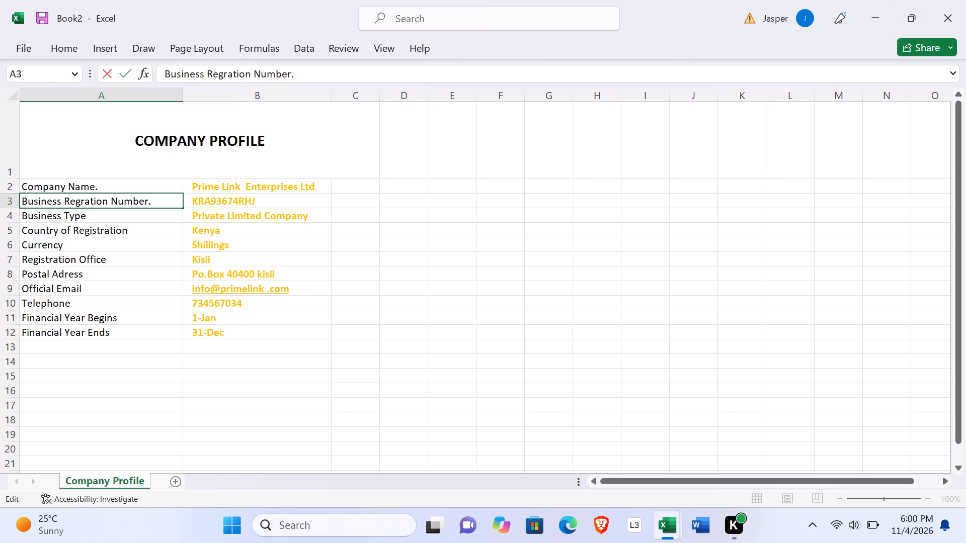
{"action": "left_click", "coordinate": [252, 73]}
{"action": "key", "text": "BackSpace"}
{"action": "key", "text": "BackSpace"}
{"action": "key", "text": "BackSpace"}
{"action": "key", "text": "BackSpace"}
{"action": "key", "text": "BackSpace"}
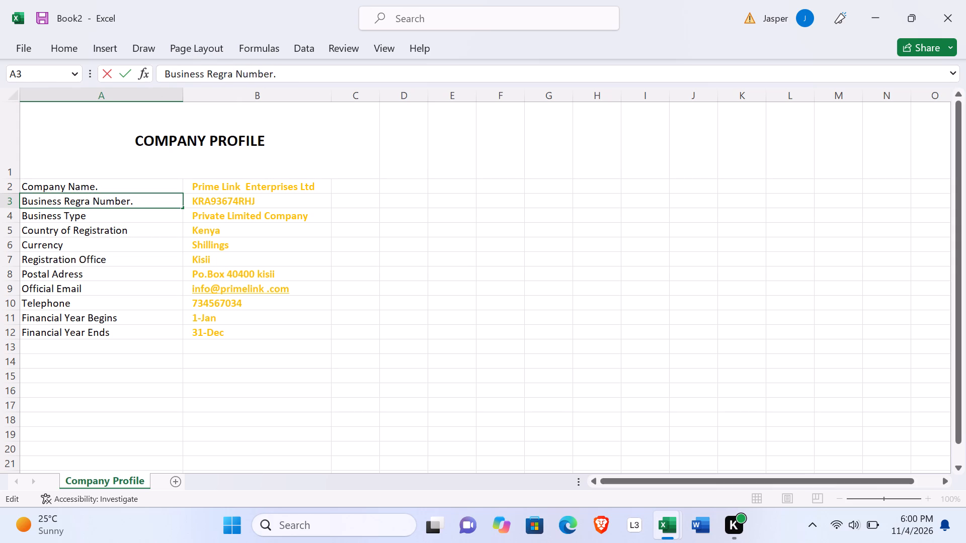
{"action": "key", "text": "BackSpace"}
{"action": "type", "text": "istration"}
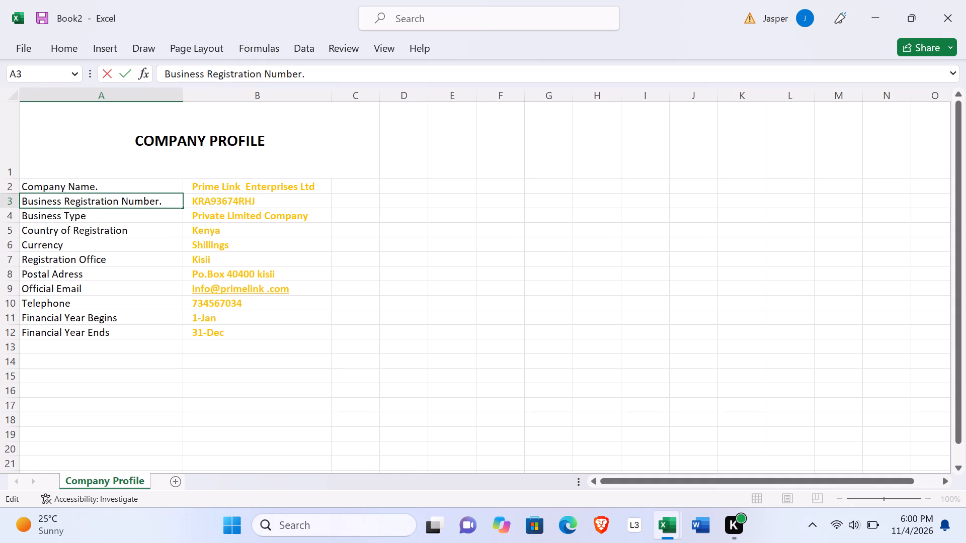
{"action": "left_click", "coordinate": [20, 185]}
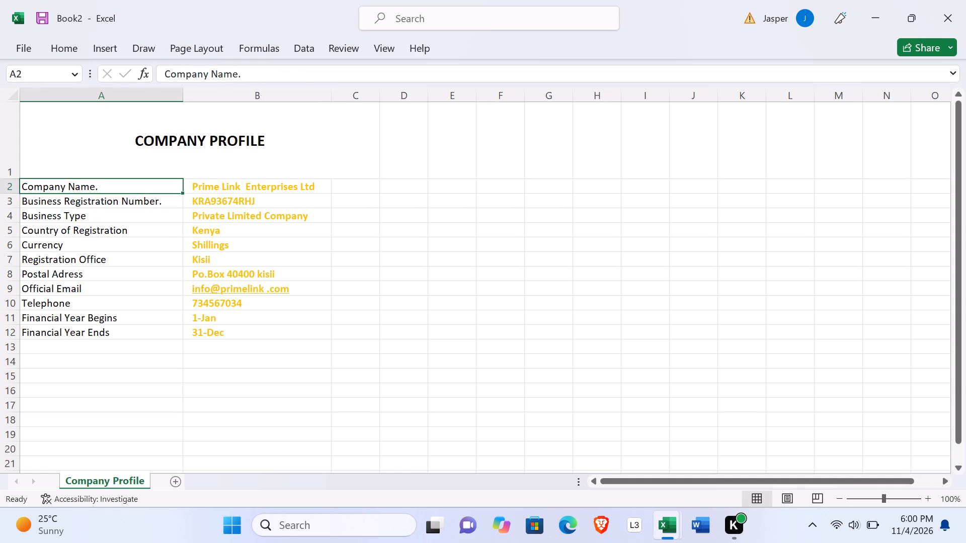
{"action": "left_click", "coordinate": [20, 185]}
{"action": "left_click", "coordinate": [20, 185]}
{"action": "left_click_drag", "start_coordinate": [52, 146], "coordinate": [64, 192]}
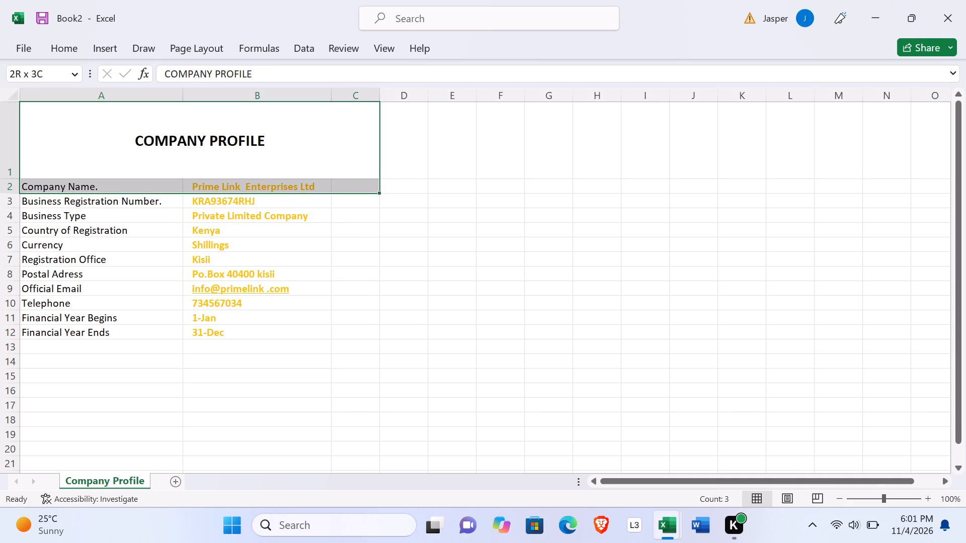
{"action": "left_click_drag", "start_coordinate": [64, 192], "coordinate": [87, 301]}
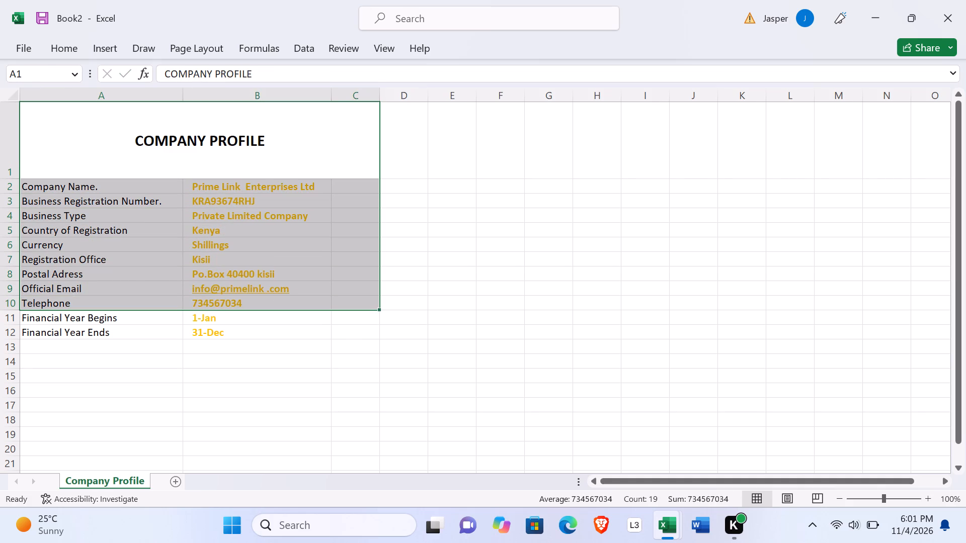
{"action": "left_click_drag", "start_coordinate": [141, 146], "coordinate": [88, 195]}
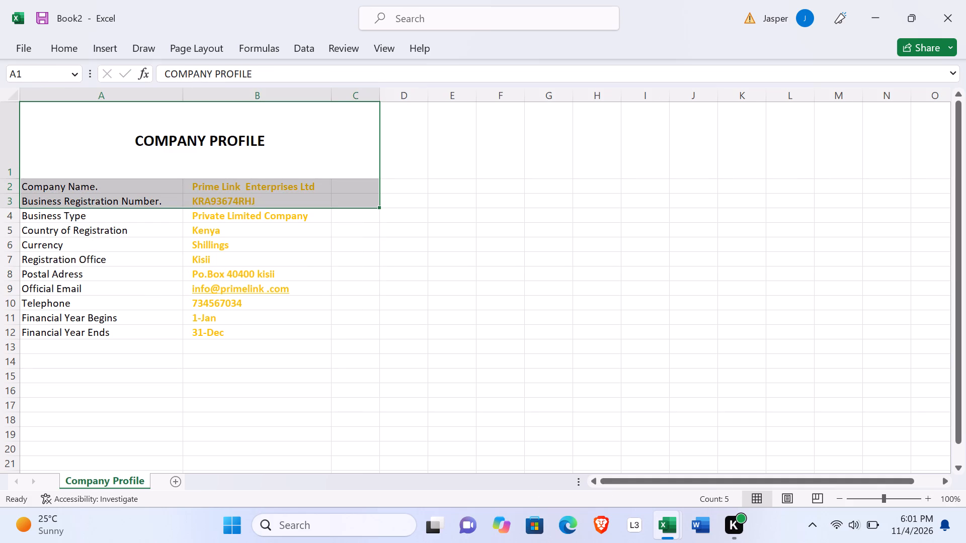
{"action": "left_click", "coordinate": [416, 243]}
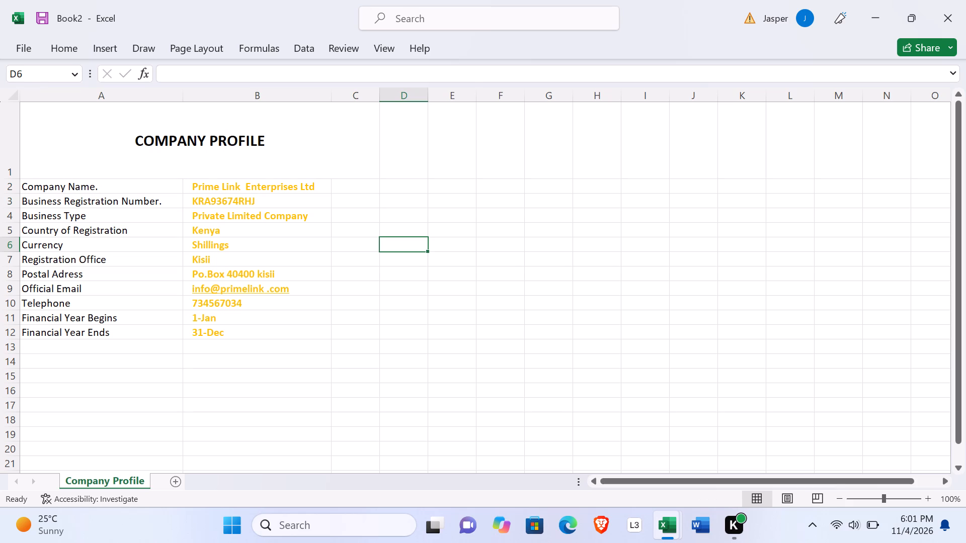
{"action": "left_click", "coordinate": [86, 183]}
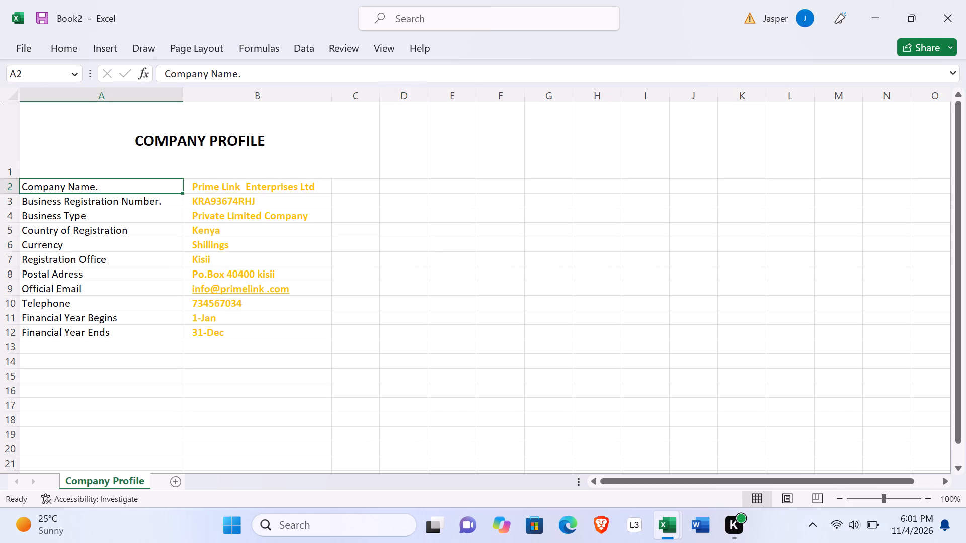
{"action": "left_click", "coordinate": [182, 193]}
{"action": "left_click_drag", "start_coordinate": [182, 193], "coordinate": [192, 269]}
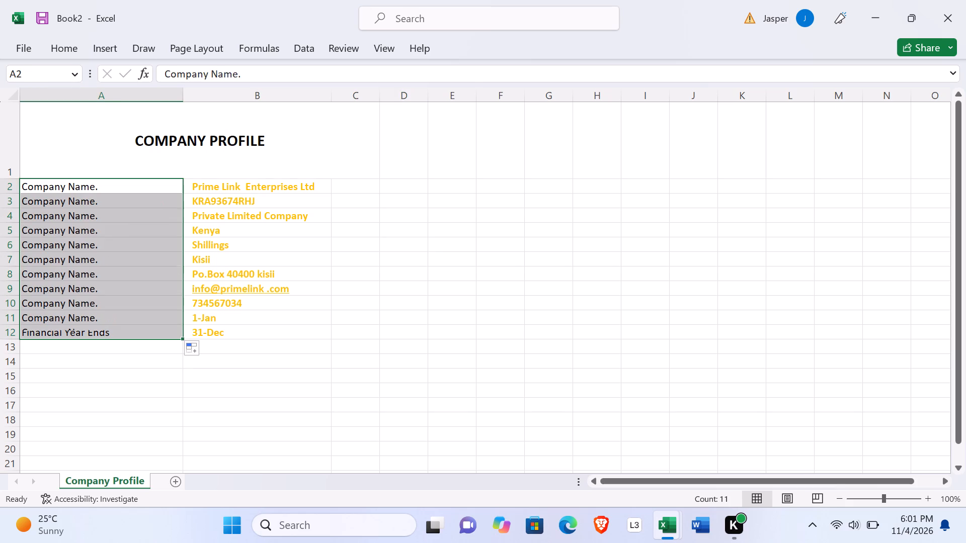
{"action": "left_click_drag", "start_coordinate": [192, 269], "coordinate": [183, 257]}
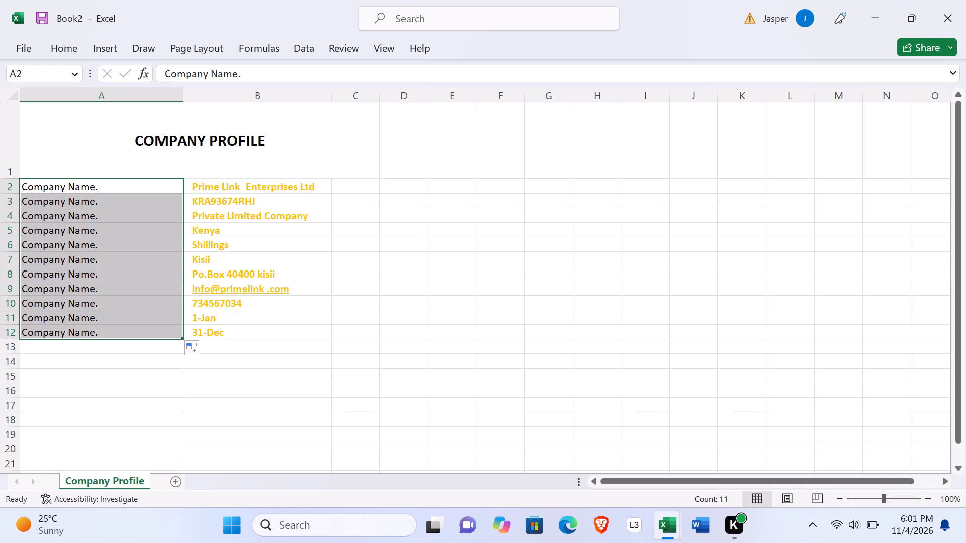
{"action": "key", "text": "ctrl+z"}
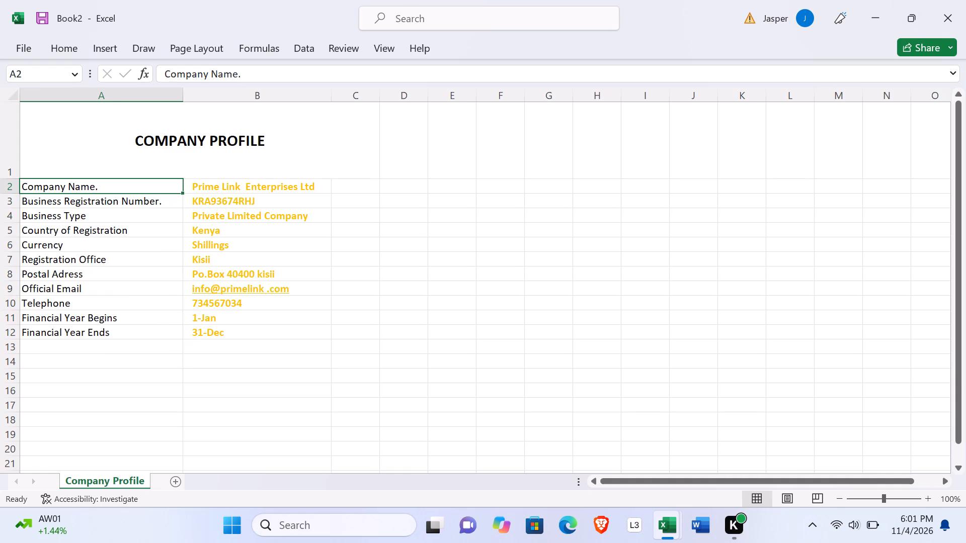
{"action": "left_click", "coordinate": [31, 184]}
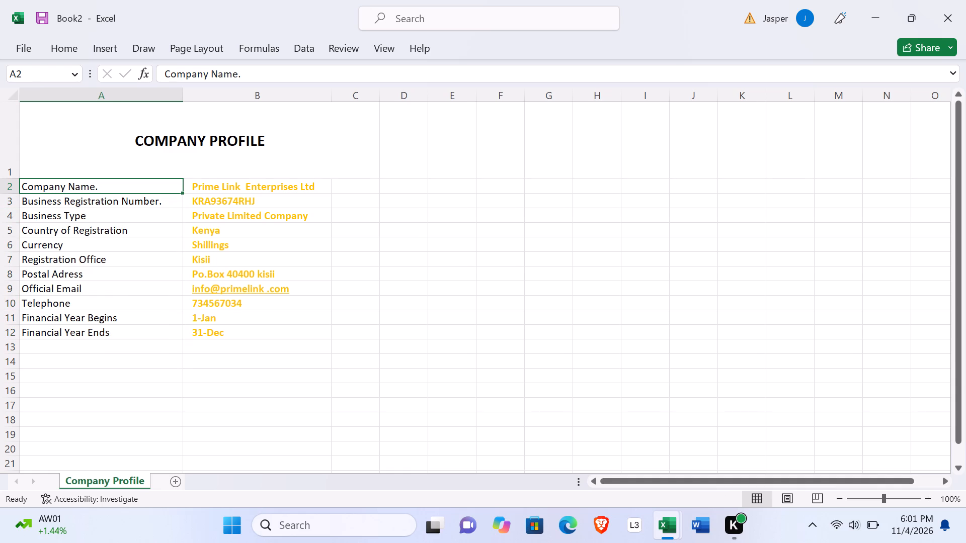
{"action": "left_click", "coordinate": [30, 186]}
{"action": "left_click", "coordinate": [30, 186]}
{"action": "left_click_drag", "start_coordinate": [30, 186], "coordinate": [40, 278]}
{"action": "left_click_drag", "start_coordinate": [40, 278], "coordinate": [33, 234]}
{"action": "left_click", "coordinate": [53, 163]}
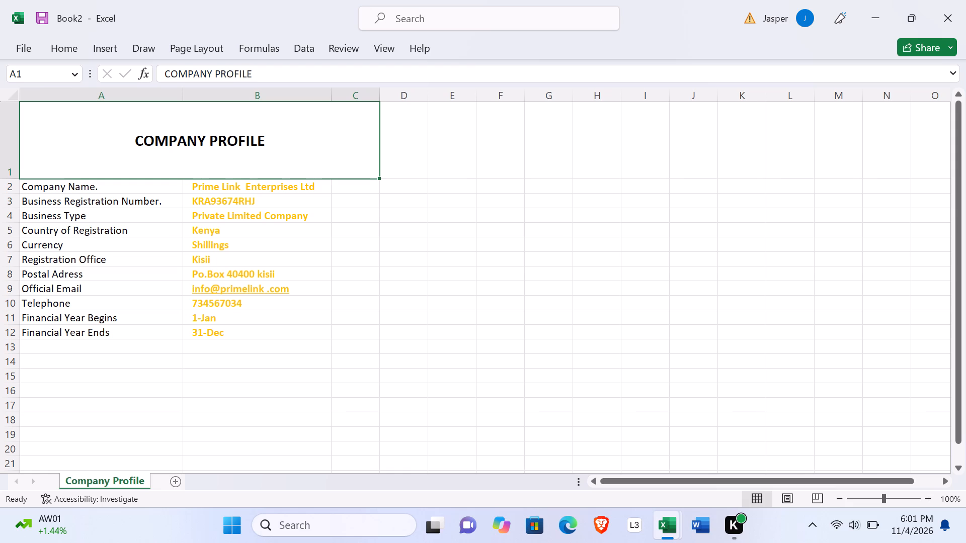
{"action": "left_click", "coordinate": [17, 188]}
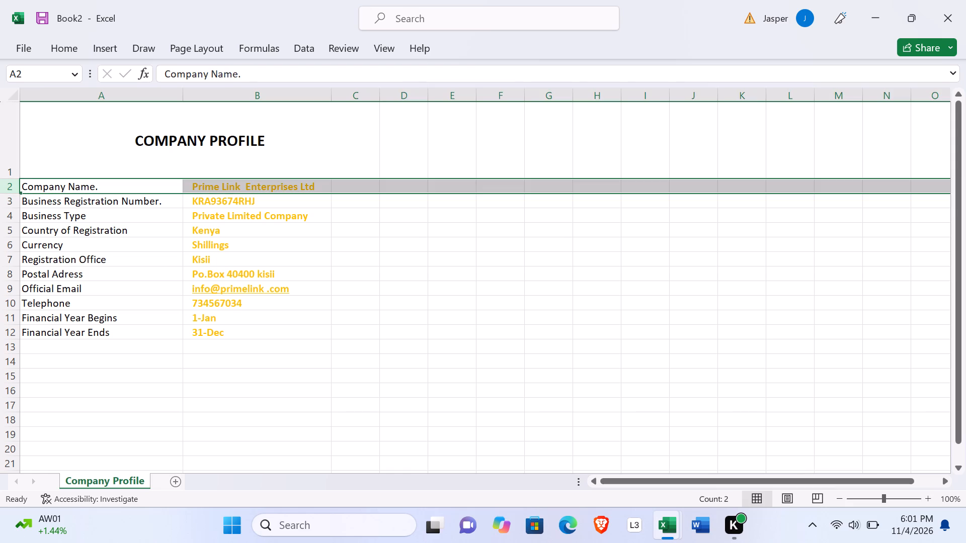
Make the labels in A2 to A12 bold and increase their indent by one level.
{"action": "left_click", "coordinate": [53, 190]}
{"action": "left_click_drag", "start_coordinate": [53, 190], "coordinate": [55, 222]}
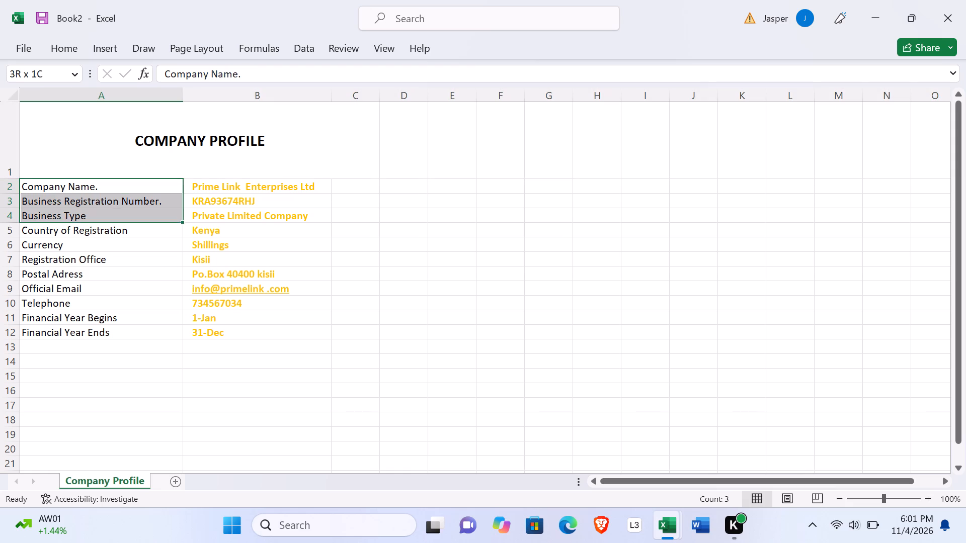
{"action": "left_click_drag", "start_coordinate": [55, 222], "coordinate": [94, 336]}
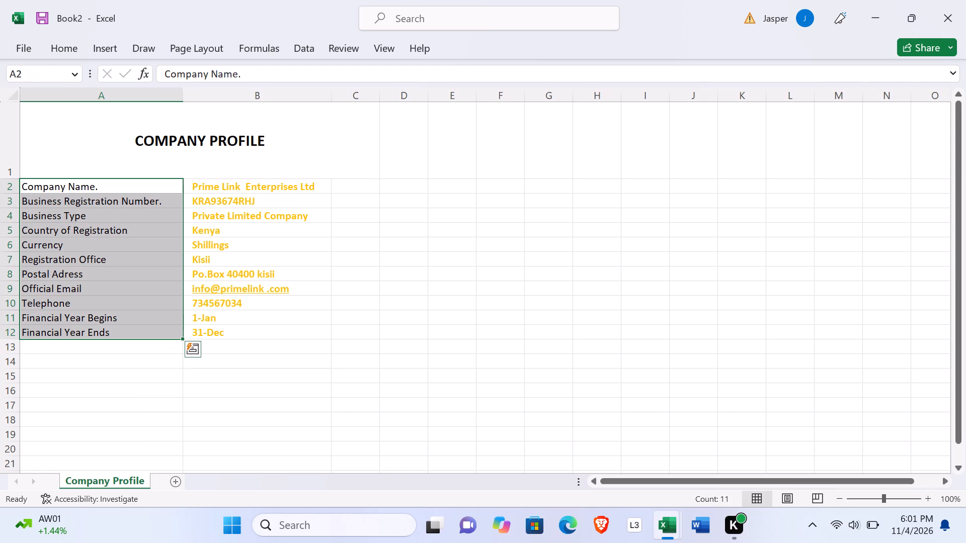
{"action": "left_click", "coordinate": [70, 51]}
{"action": "left_click", "coordinate": [139, 97]}
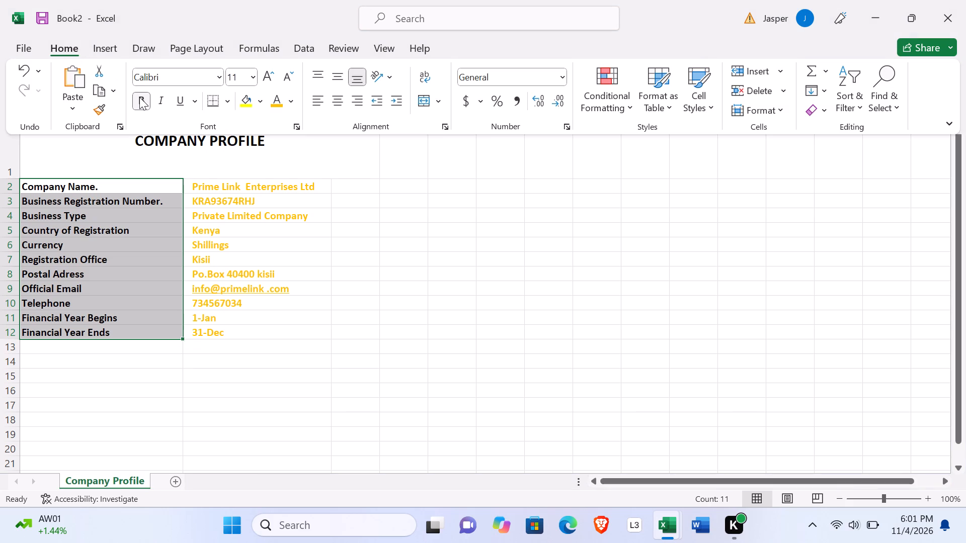
{"action": "left_click", "coordinate": [390, 99]}
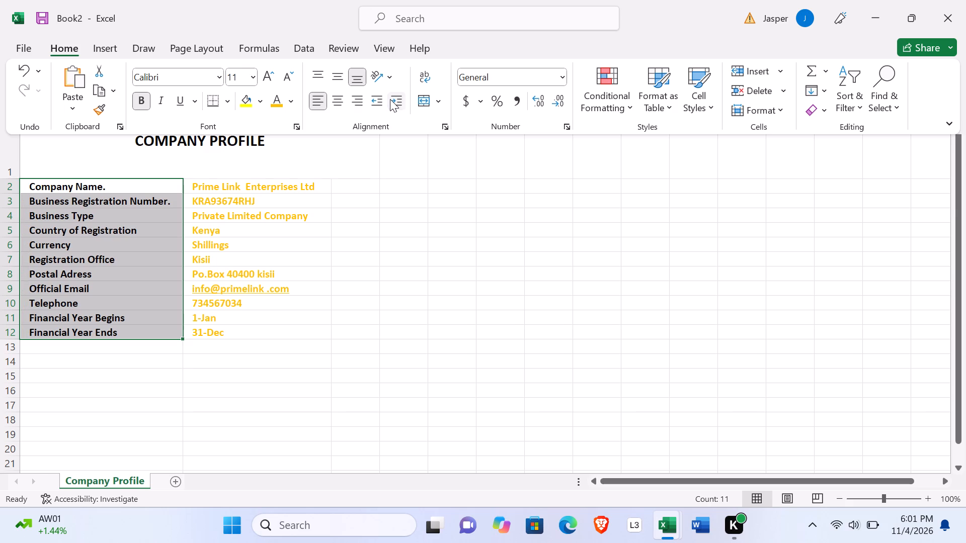
{"action": "left_click", "coordinate": [453, 324]}
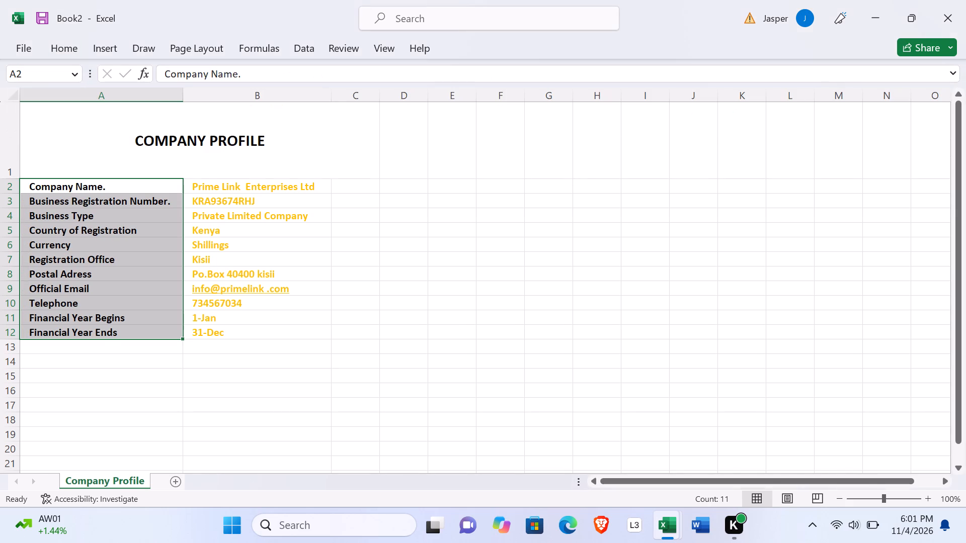
{"action": "left_click", "coordinate": [431, 408]}
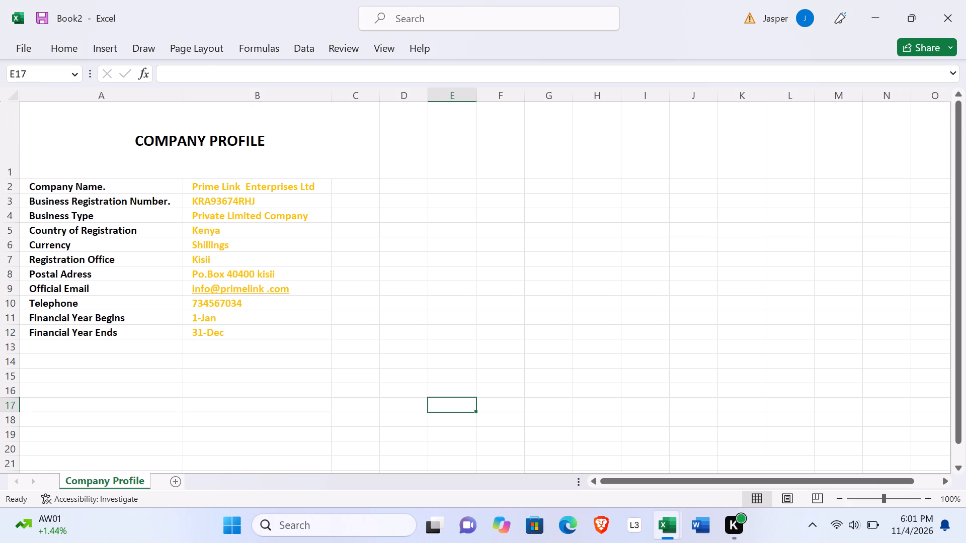
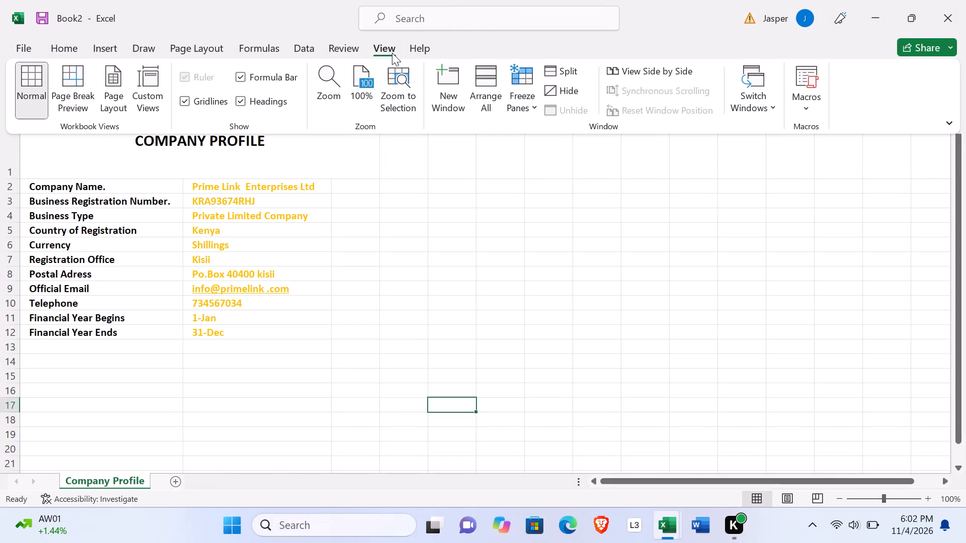
Hide the gridlines on the Company Profile worksheet.
{"action": "left_click", "coordinate": [186, 103]}
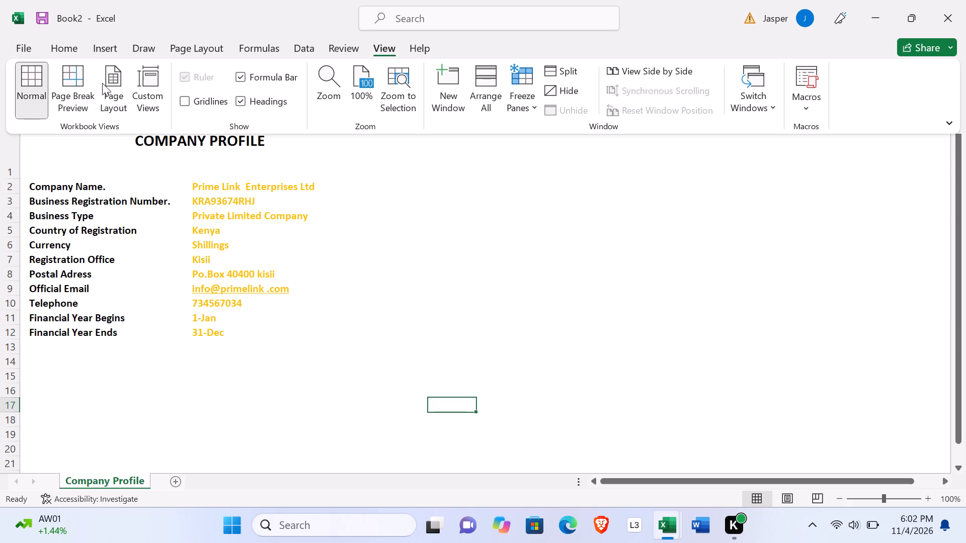
Apply all borders to the empty cell E17.
{"action": "left_click", "coordinate": [68, 49]}
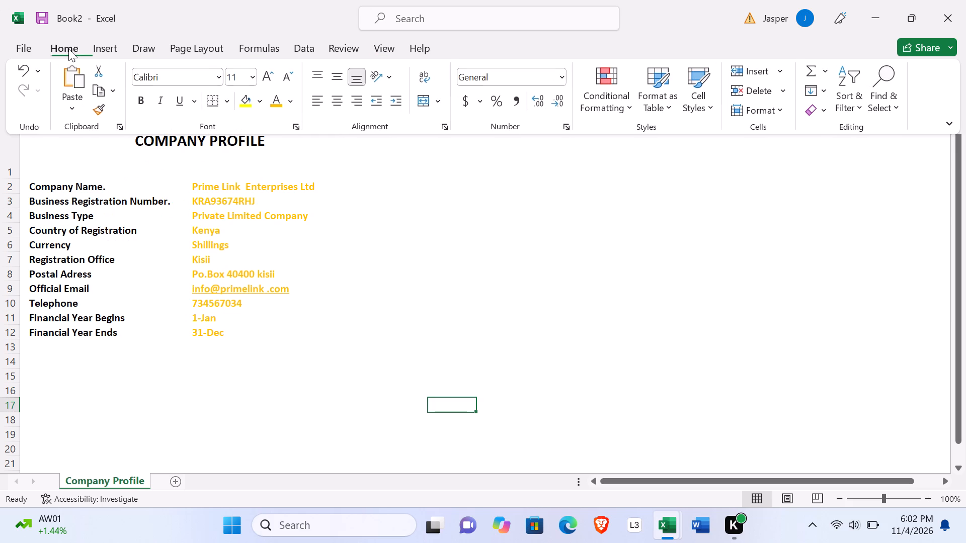
{"action": "left_click", "coordinate": [228, 100]}
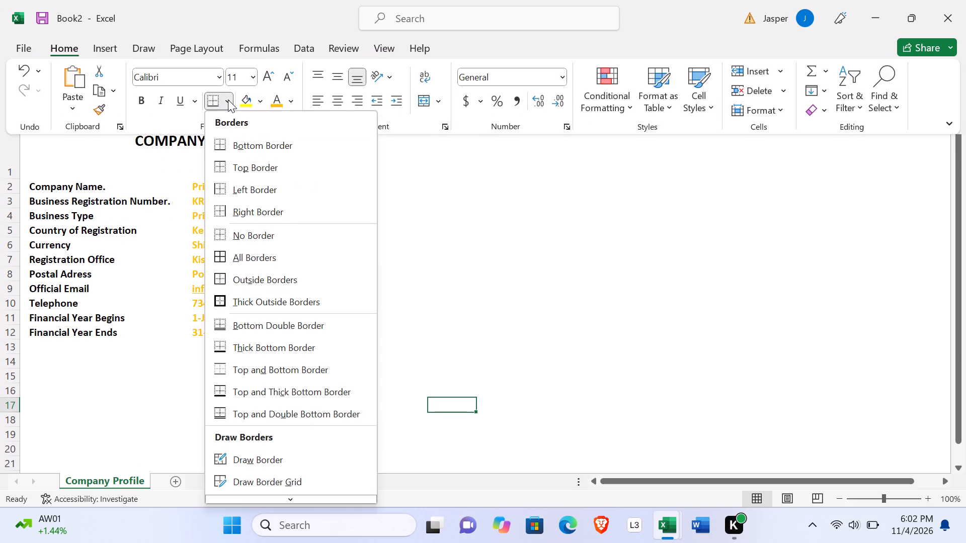
{"action": "left_click", "coordinate": [258, 258]}
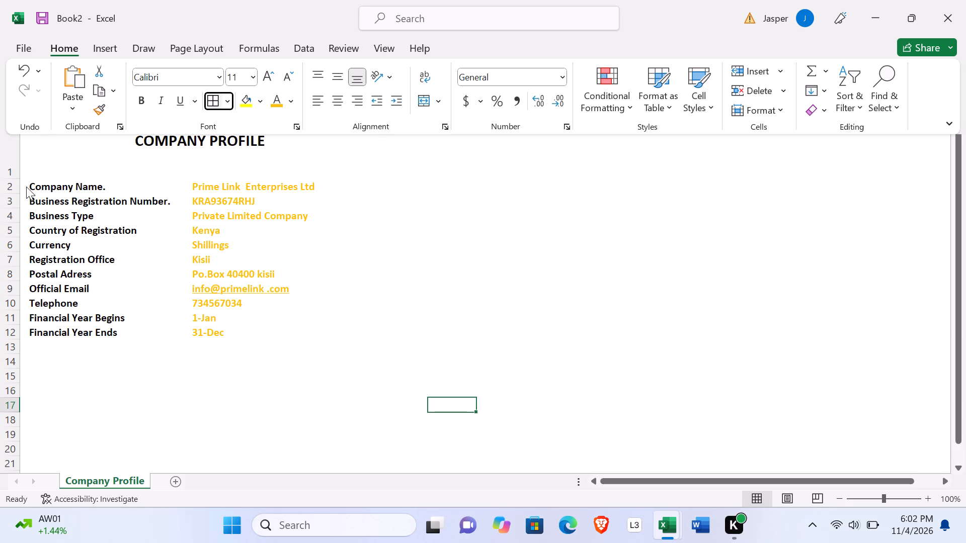
Apply all borders to the company profile table, from the title in A1 through C12.
{"action": "left_click_drag", "start_coordinate": [8, 181], "coordinate": [65, 178]}
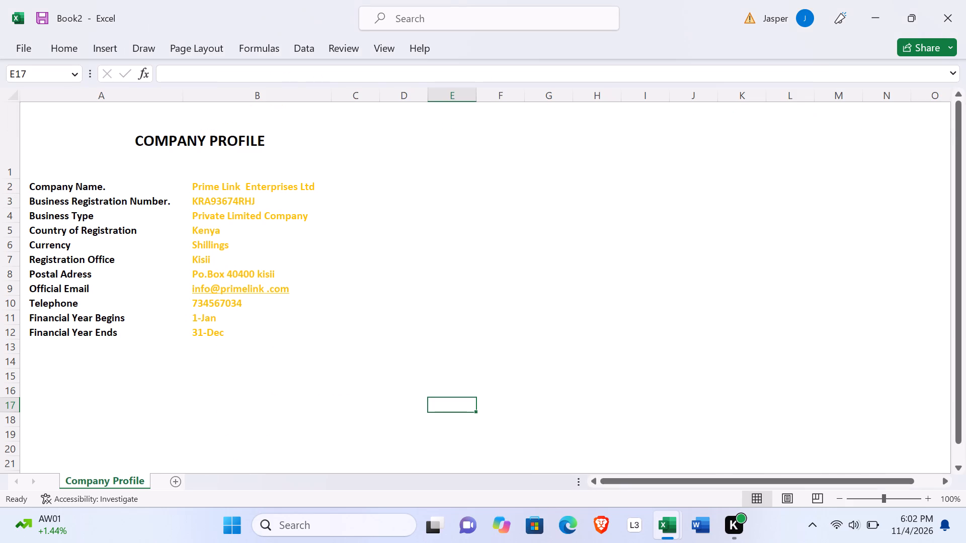
{"action": "key", "text": "ctrl+a"}
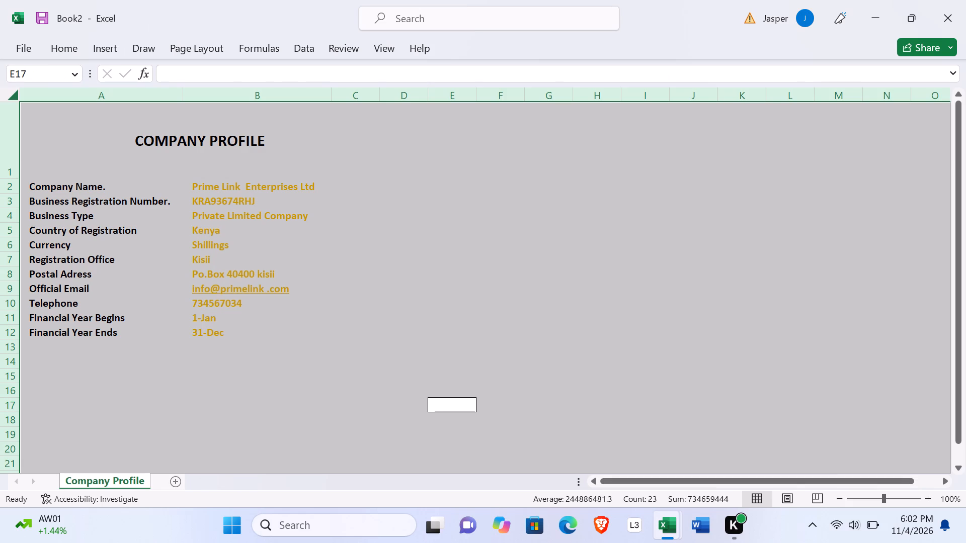
{"action": "left_click", "coordinate": [298, 262]}
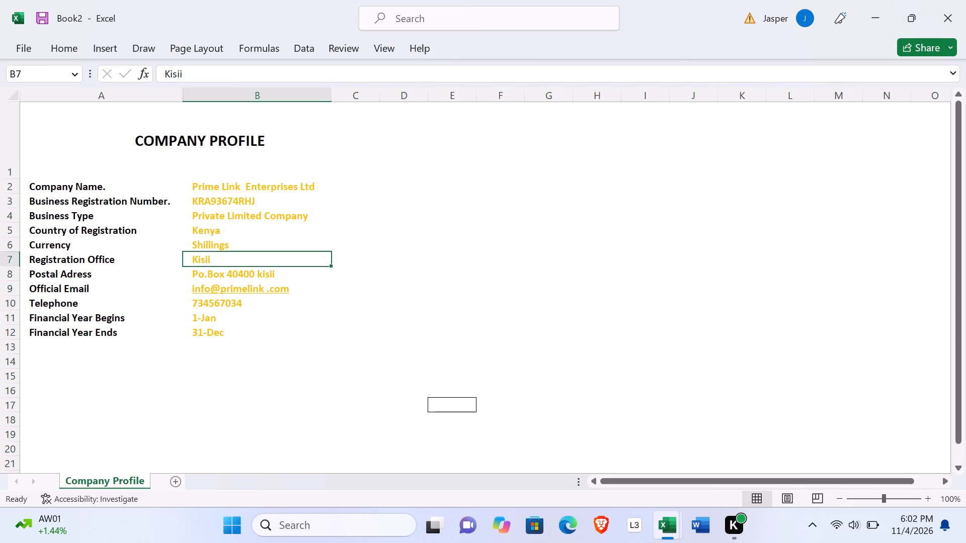
{"action": "left_click_drag", "start_coordinate": [18, 160], "coordinate": [114, 143]}
{"action": "left_click", "coordinate": [114, 143]}
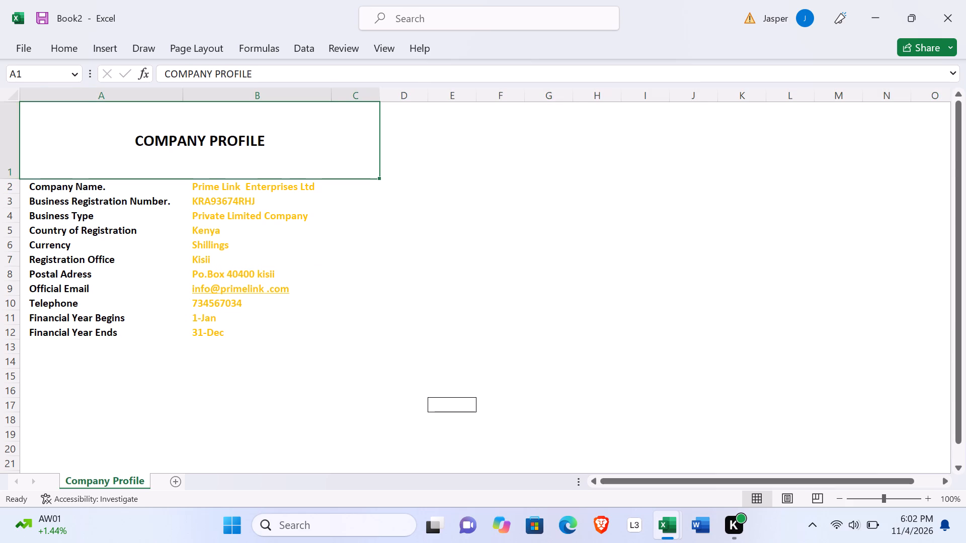
{"action": "left_click", "coordinate": [356, 251]}
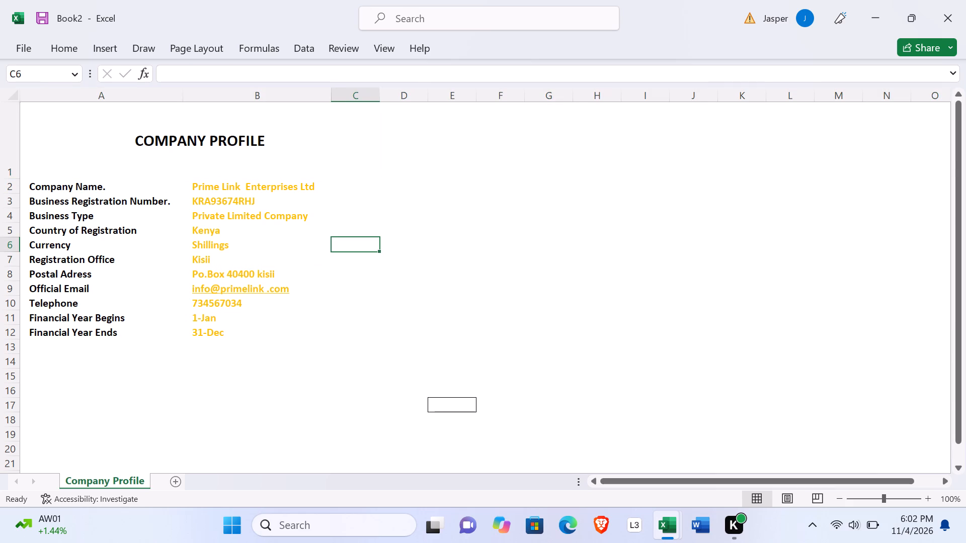
{"action": "left_click", "coordinate": [89, 175]}
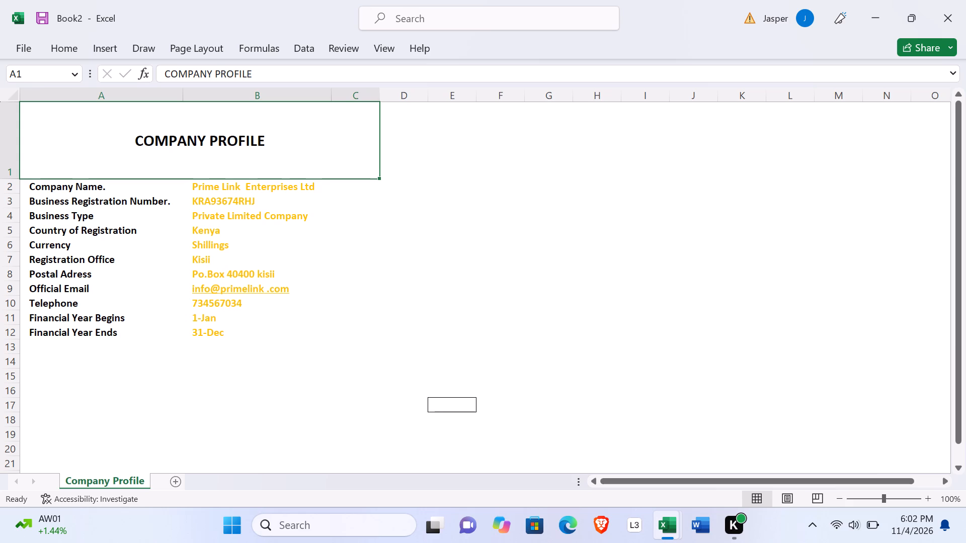
{"action": "left_click", "coordinate": [213, 156]}
{"action": "left_click_drag", "start_coordinate": [213, 156], "coordinate": [242, 356]}
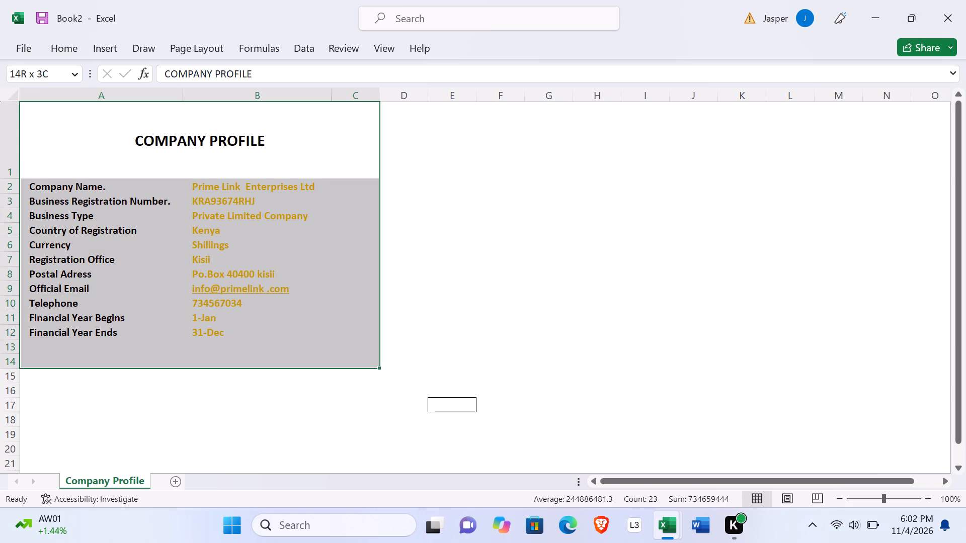
{"action": "left_click_drag", "start_coordinate": [242, 356], "coordinate": [244, 335]}
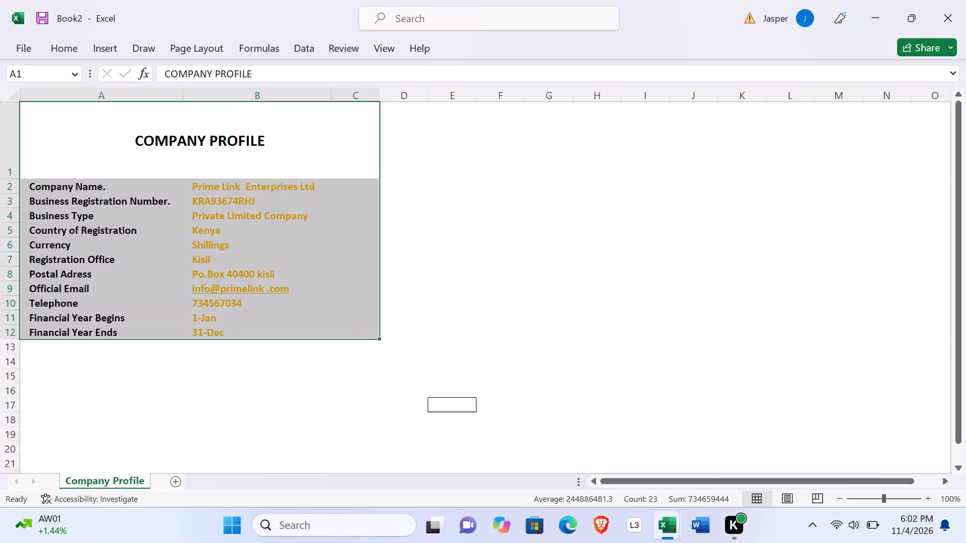
{"action": "left_click", "coordinate": [76, 57]}
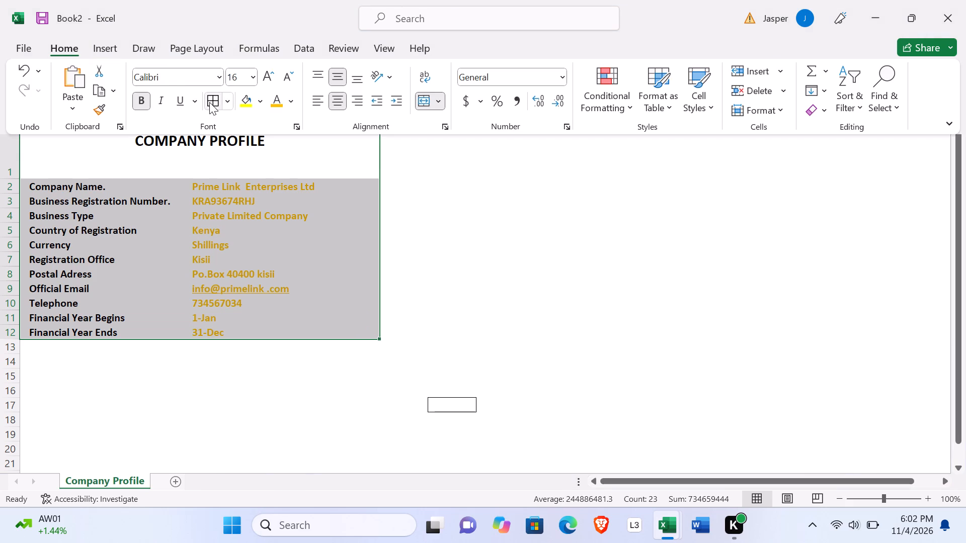
{"action": "left_click", "coordinate": [226, 102]}
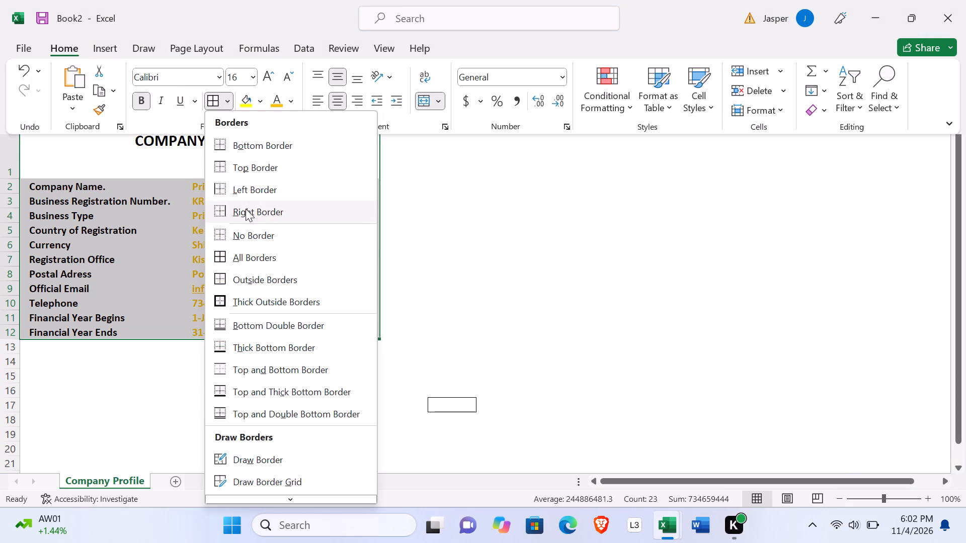
{"action": "left_click", "coordinate": [257, 255]}
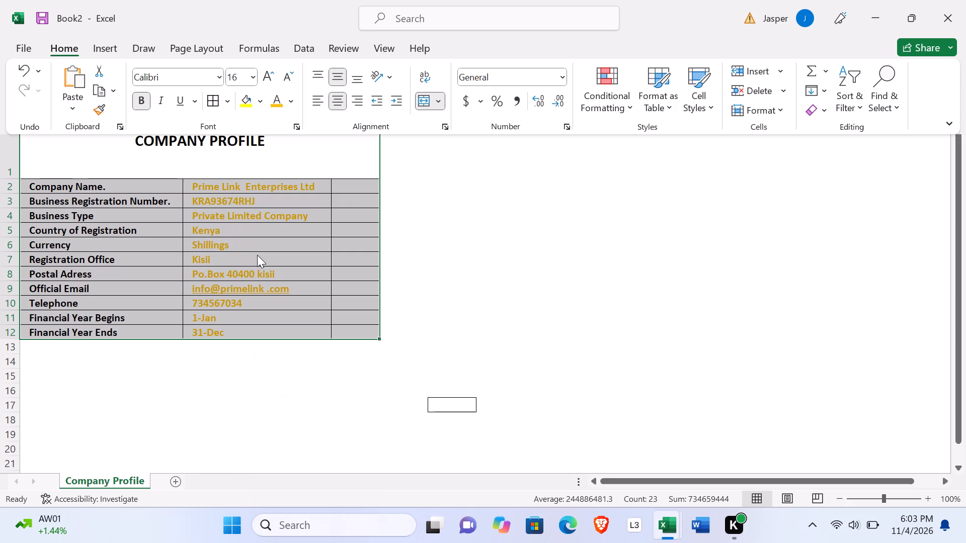
{"action": "left_click", "coordinate": [257, 255]}
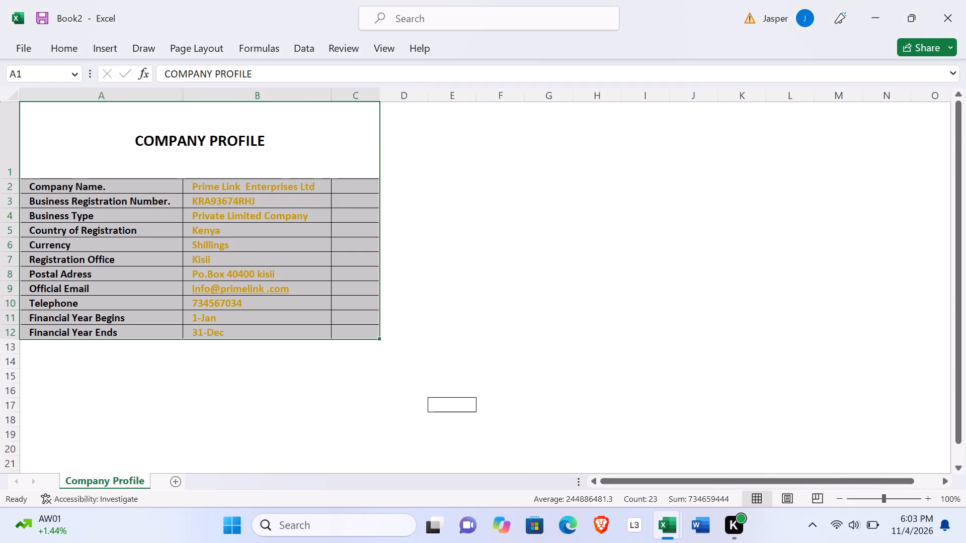
{"action": "left_click", "coordinate": [292, 303]}
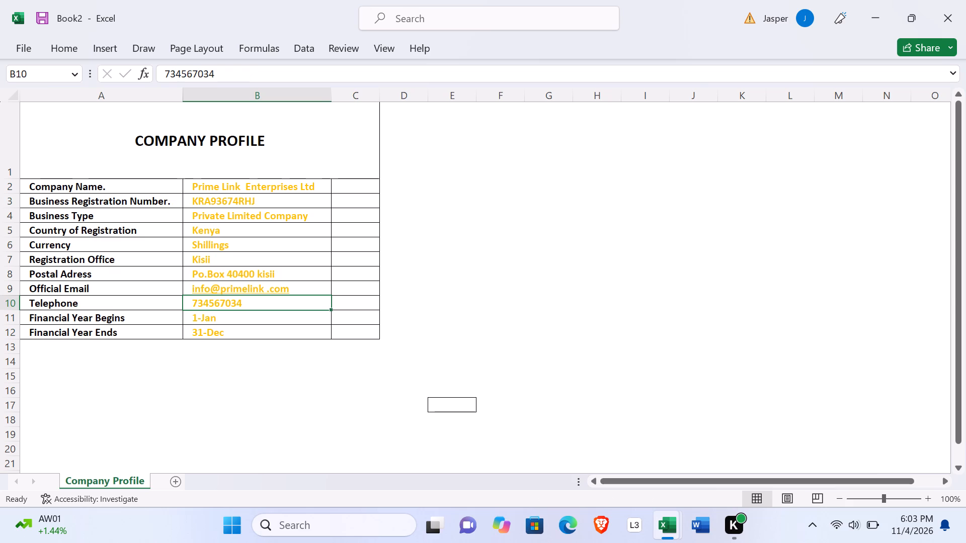
{"action": "left_click", "coordinate": [427, 324]}
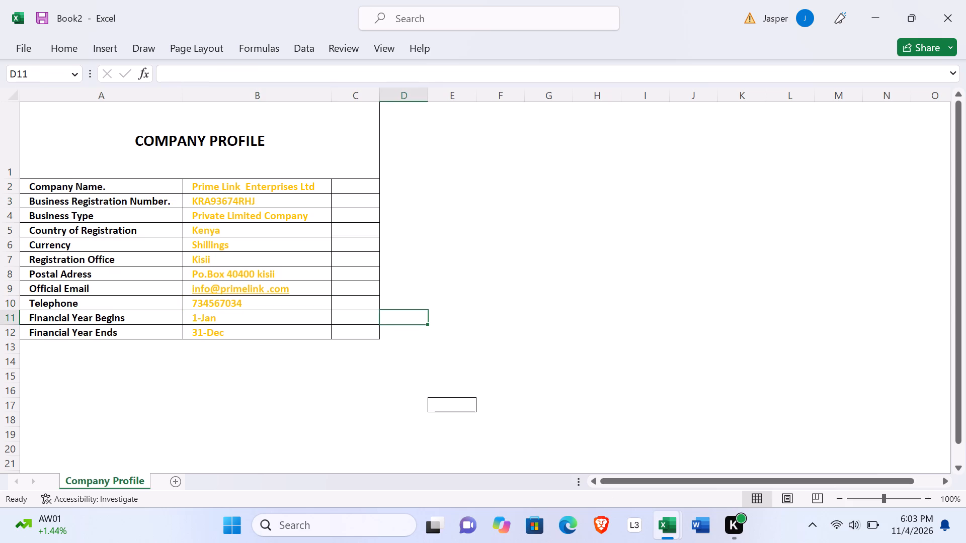
Merge columns B and C across each row from 2 to 12, keeping every company detail on its own row.
{"action": "left_click", "coordinate": [142, 263]}
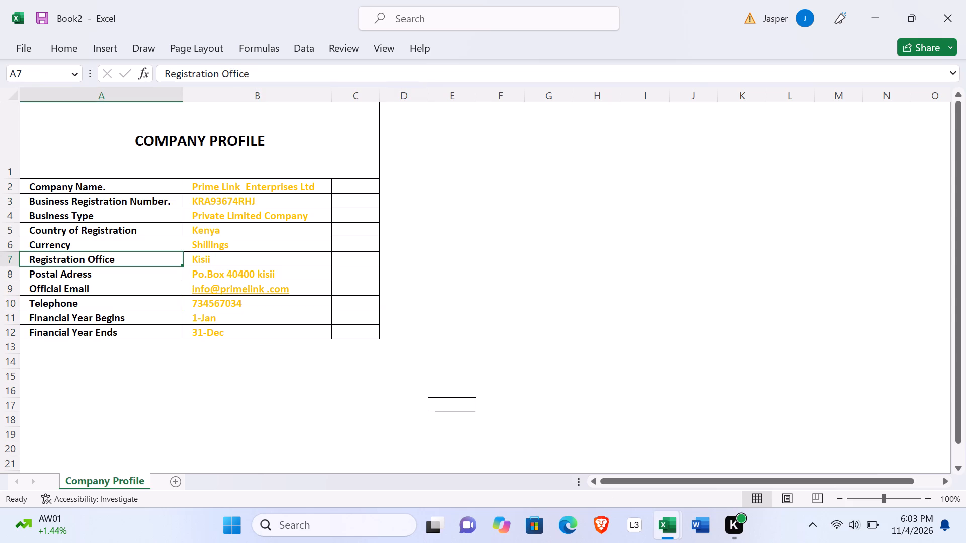
{"action": "left_click", "coordinate": [15, 179]}
{"action": "left_click", "coordinate": [223, 187]}
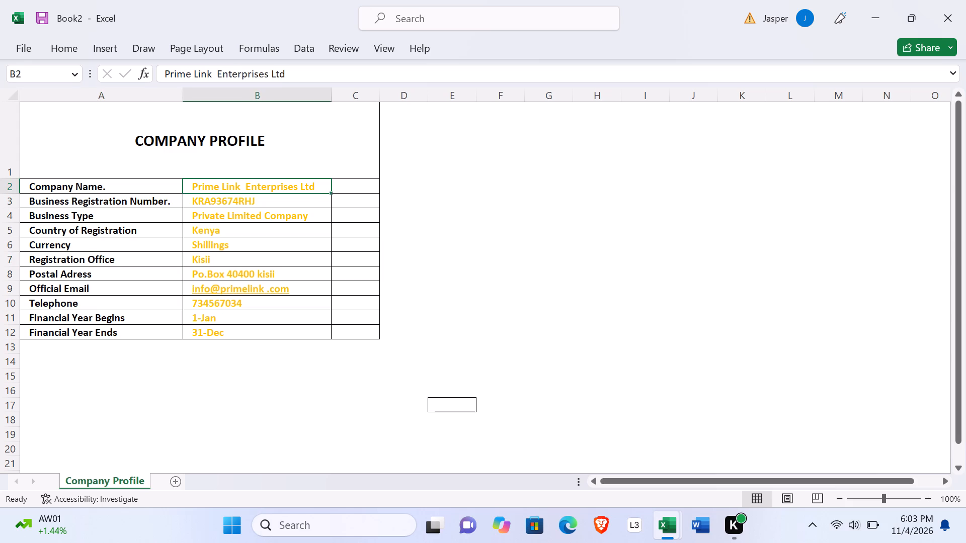
{"action": "left_click_drag", "start_coordinate": [223, 187], "coordinate": [376, 318]}
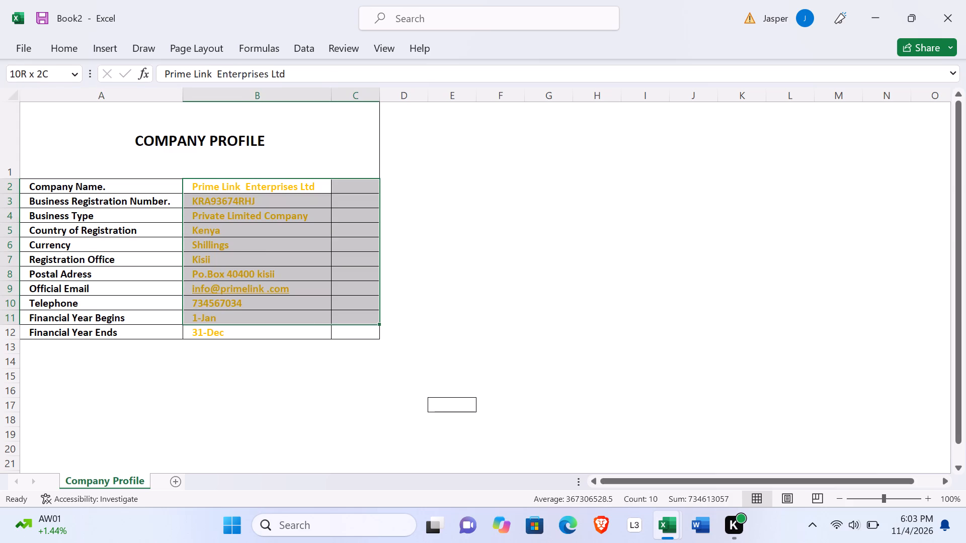
{"action": "left_click_drag", "start_coordinate": [376, 318], "coordinate": [376, 333]}
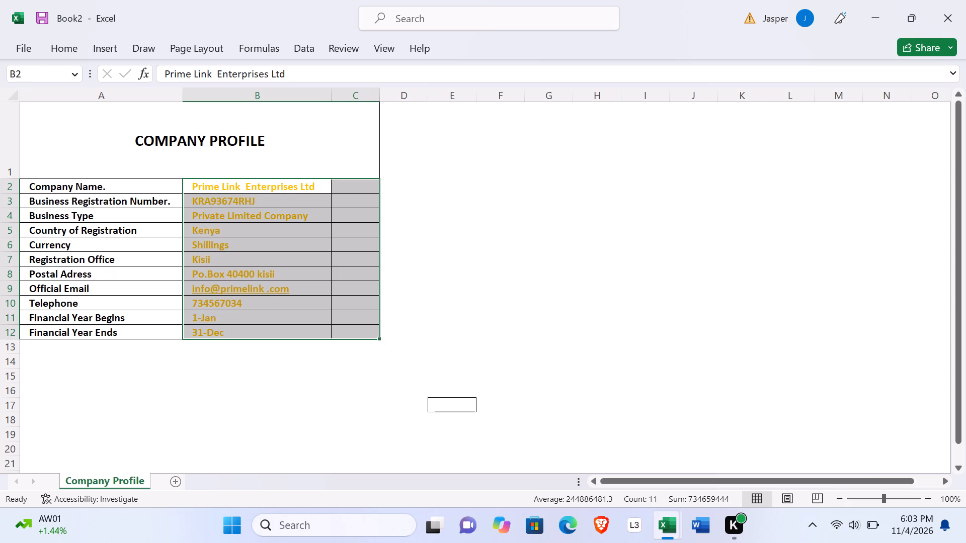
{"action": "left_click", "coordinate": [68, 48]}
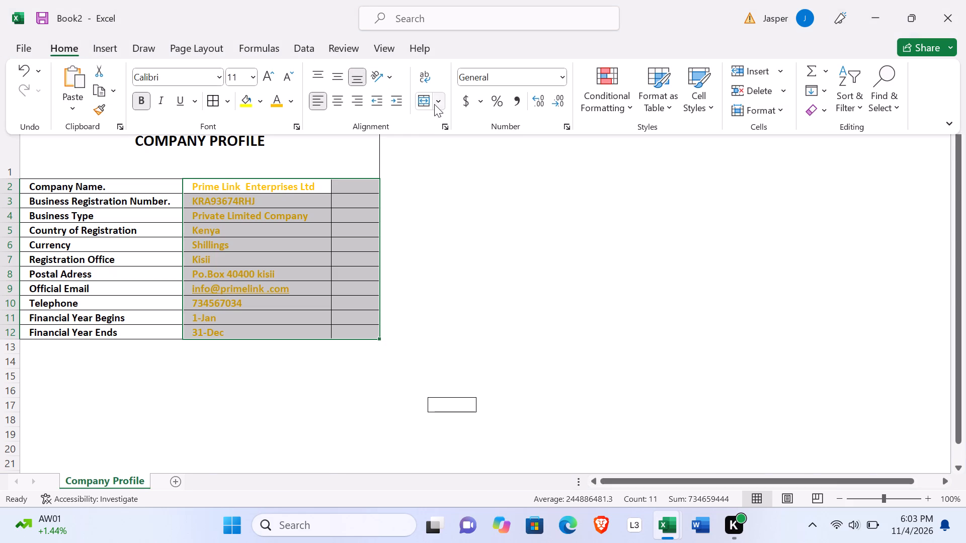
{"action": "left_click", "coordinate": [434, 102]}
{"action": "left_click", "coordinate": [467, 140]}
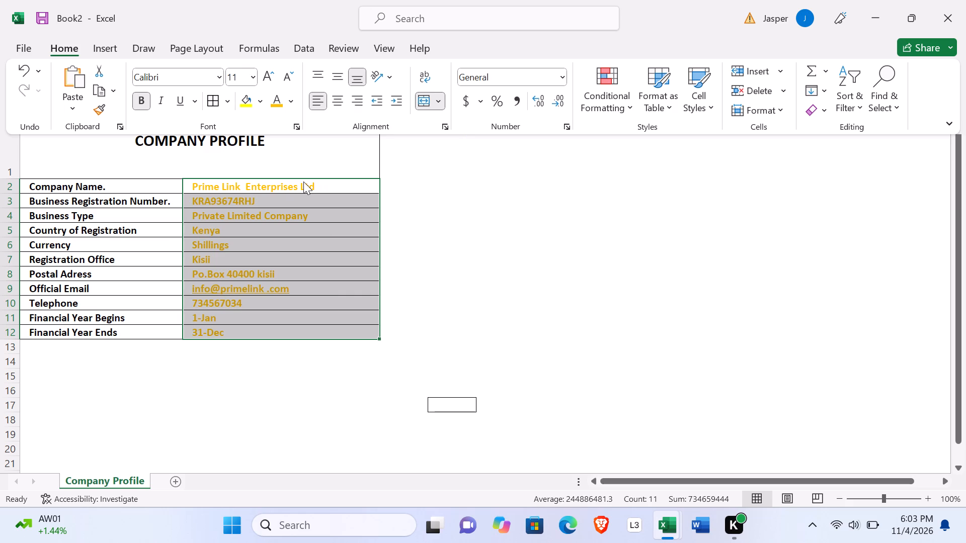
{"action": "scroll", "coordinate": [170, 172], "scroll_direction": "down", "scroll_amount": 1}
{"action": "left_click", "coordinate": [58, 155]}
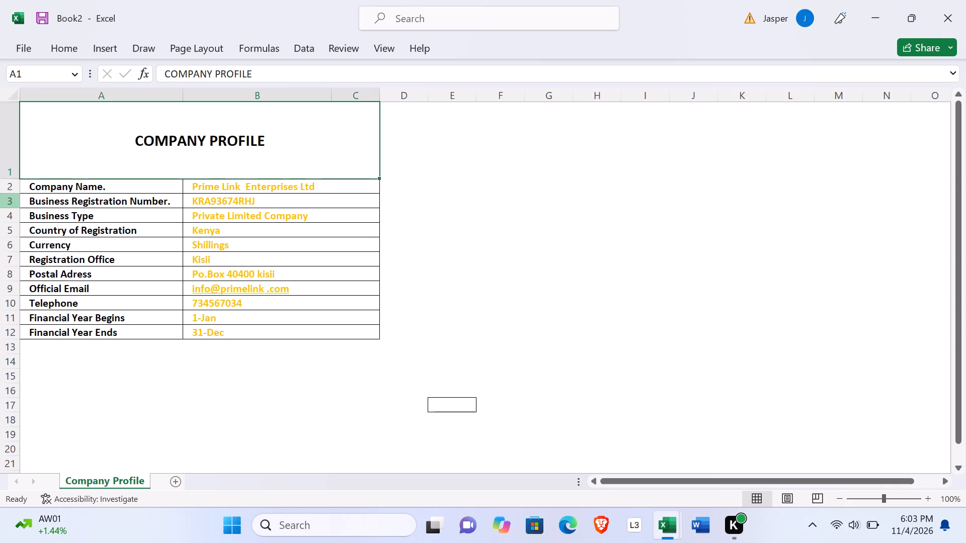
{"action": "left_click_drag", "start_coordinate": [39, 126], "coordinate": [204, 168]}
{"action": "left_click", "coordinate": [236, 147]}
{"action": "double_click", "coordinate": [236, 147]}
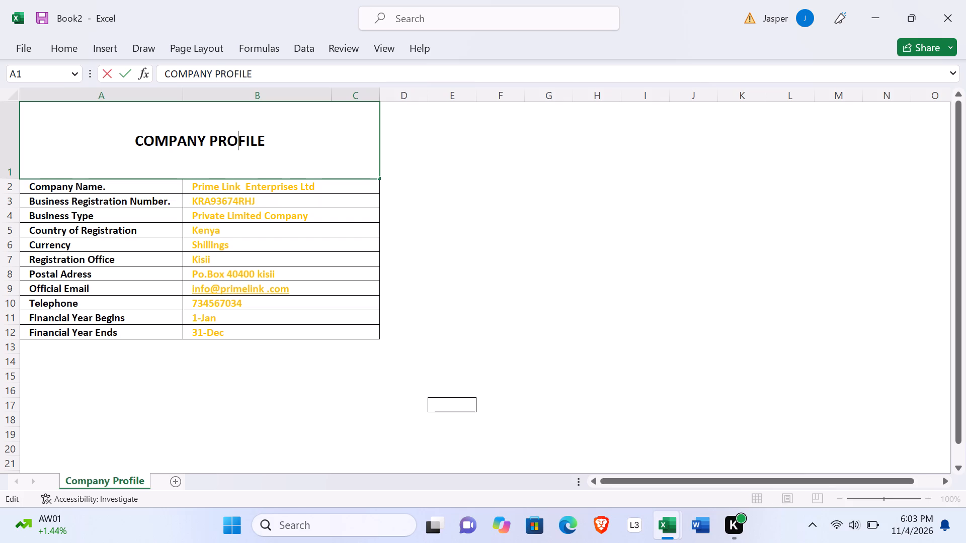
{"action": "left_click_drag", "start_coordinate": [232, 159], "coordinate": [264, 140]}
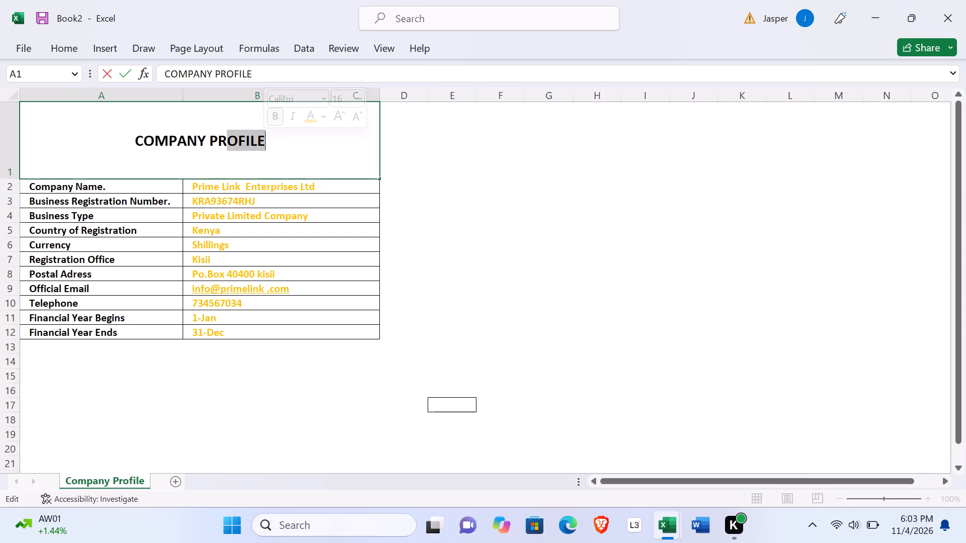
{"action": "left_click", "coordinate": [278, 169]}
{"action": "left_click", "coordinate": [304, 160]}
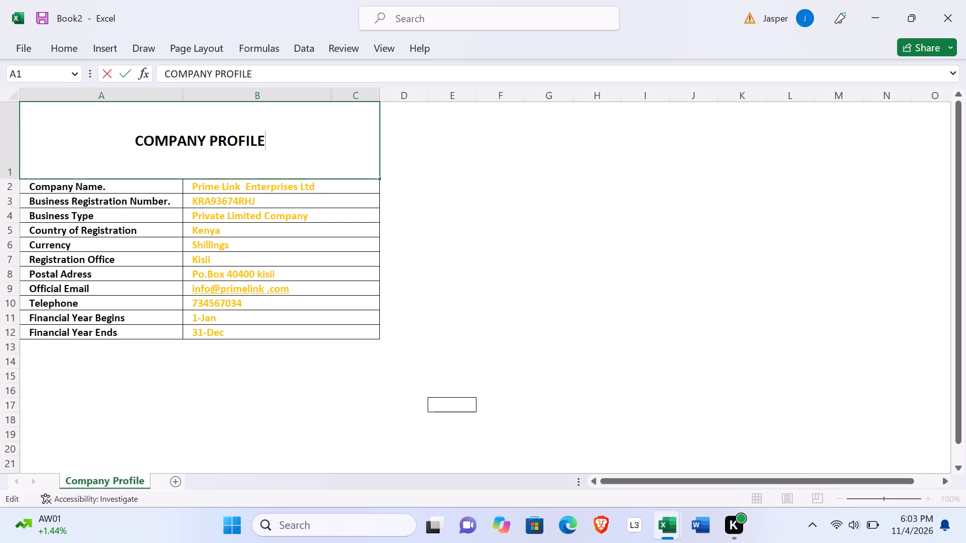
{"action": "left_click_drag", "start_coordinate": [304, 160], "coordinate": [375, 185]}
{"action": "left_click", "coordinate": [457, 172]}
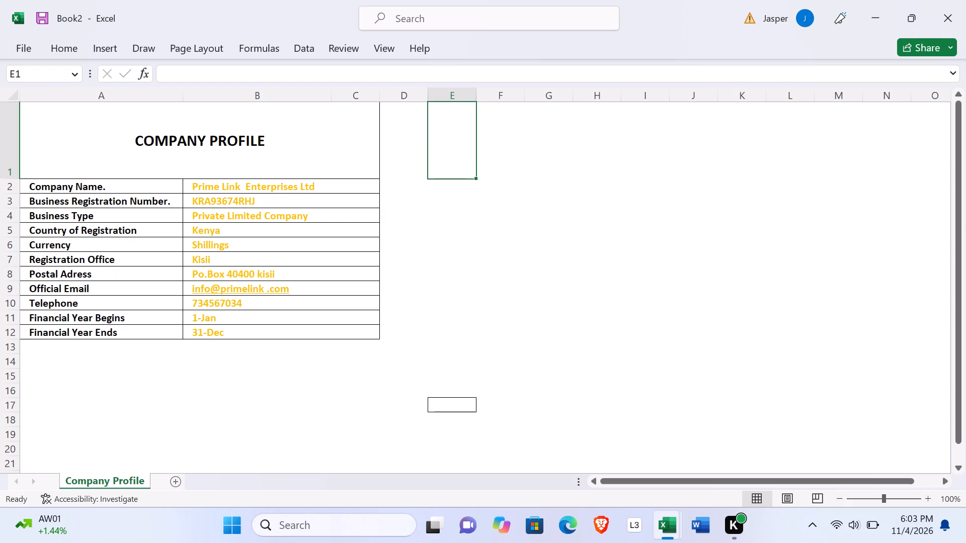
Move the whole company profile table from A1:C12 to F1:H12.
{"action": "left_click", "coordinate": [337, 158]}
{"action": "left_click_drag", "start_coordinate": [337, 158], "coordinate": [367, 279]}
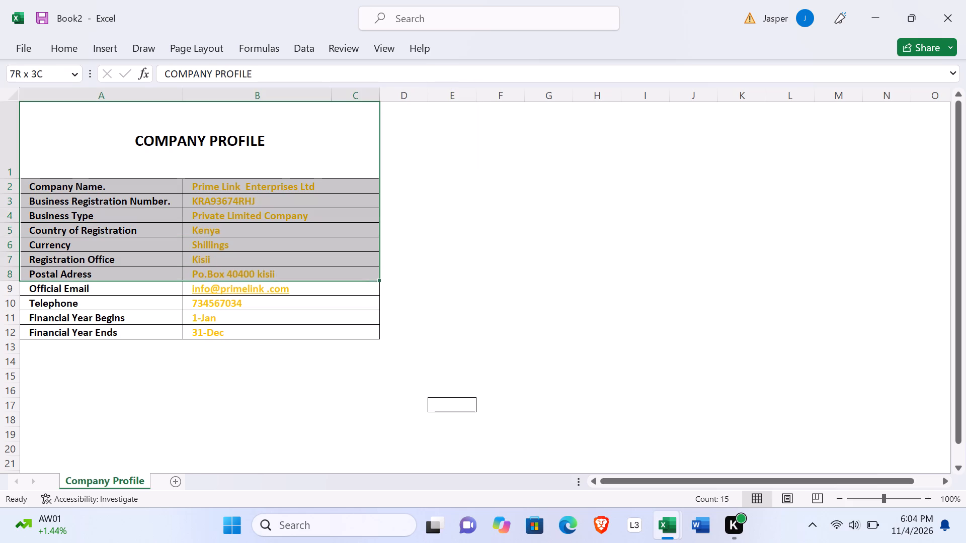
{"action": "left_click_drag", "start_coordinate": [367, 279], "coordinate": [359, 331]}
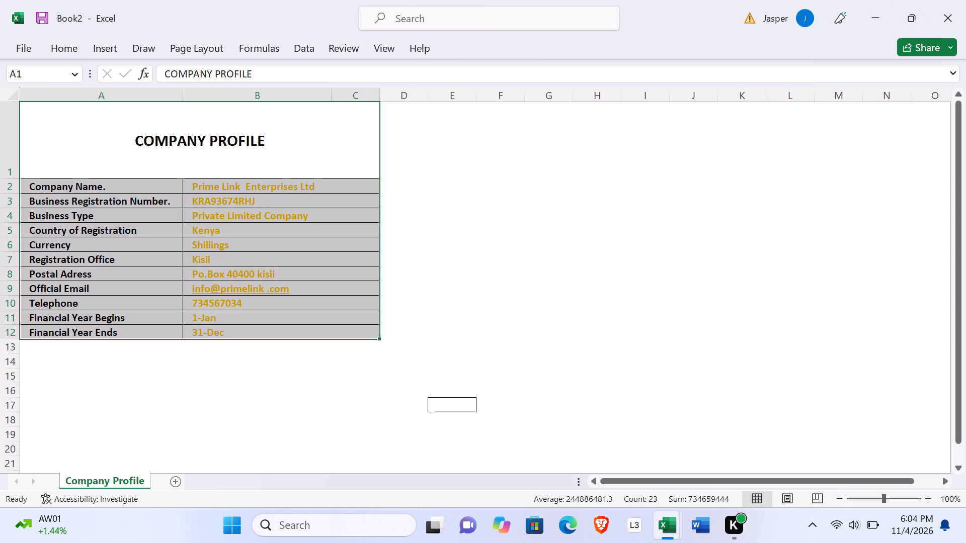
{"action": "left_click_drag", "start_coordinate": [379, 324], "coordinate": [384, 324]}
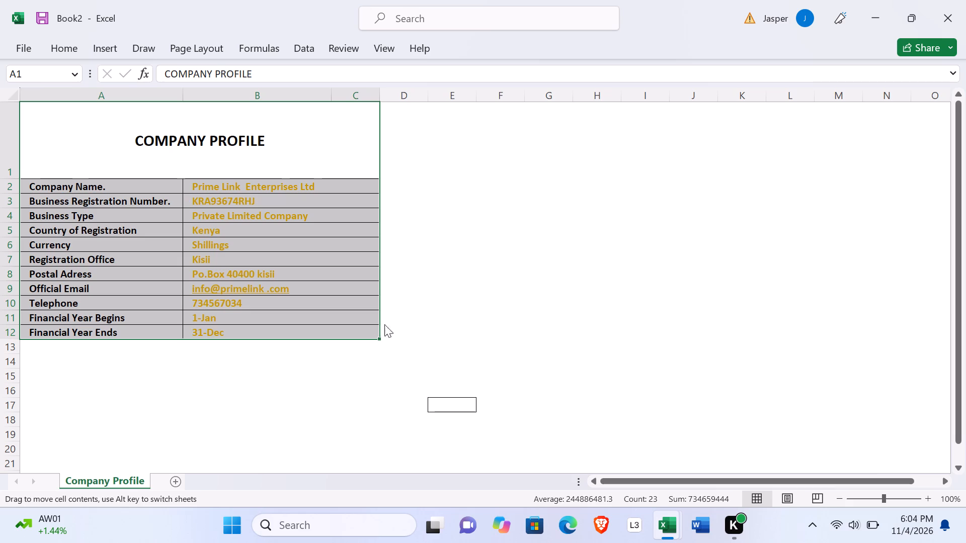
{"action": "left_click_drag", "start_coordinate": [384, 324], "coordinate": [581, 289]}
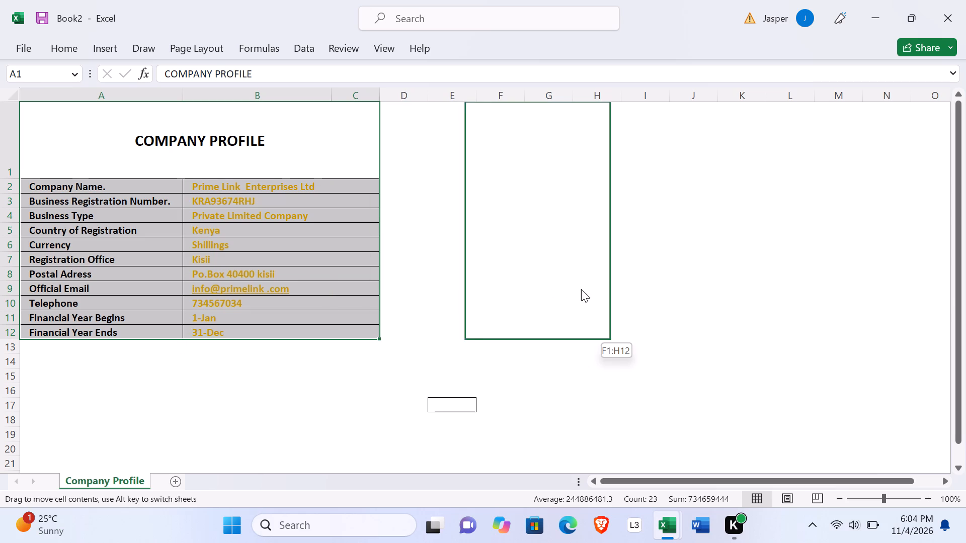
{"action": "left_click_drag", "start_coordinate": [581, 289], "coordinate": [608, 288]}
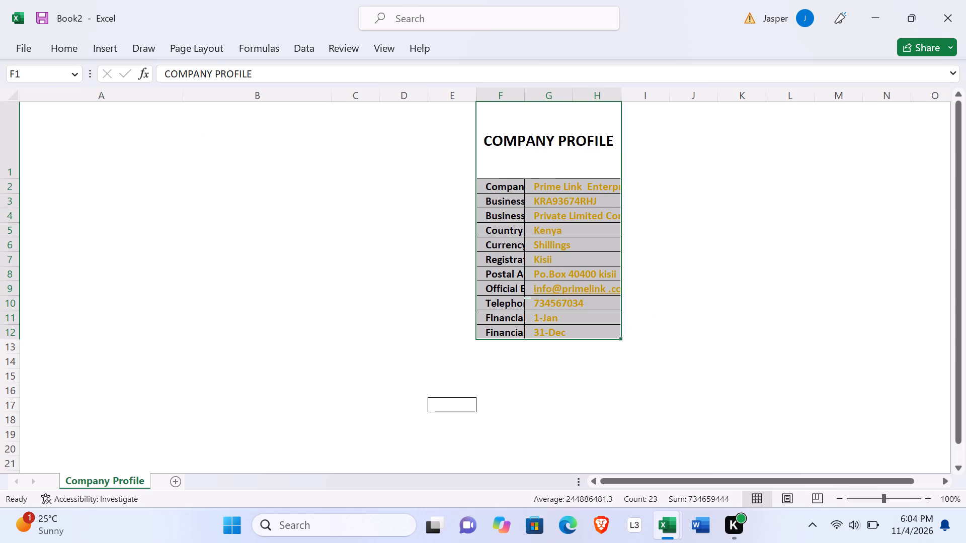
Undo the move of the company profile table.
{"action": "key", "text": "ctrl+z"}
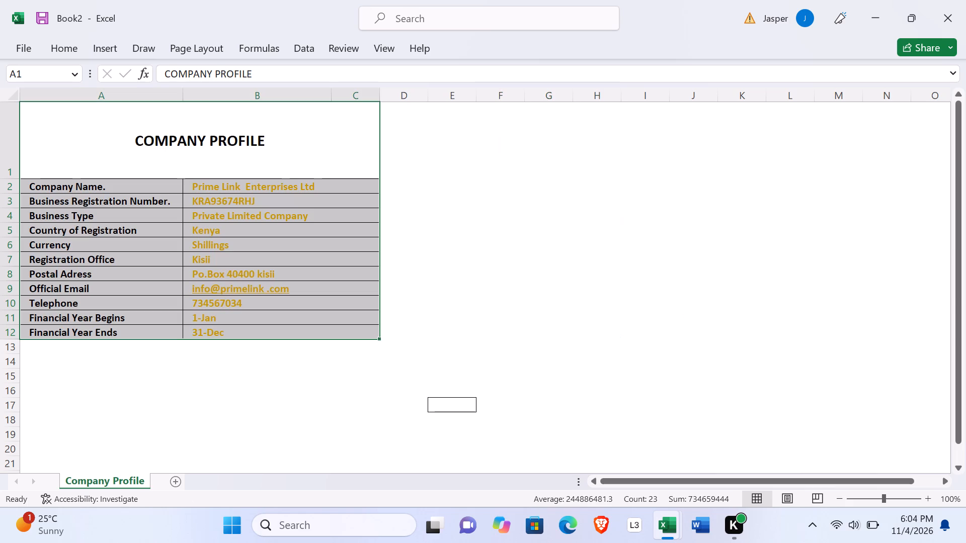
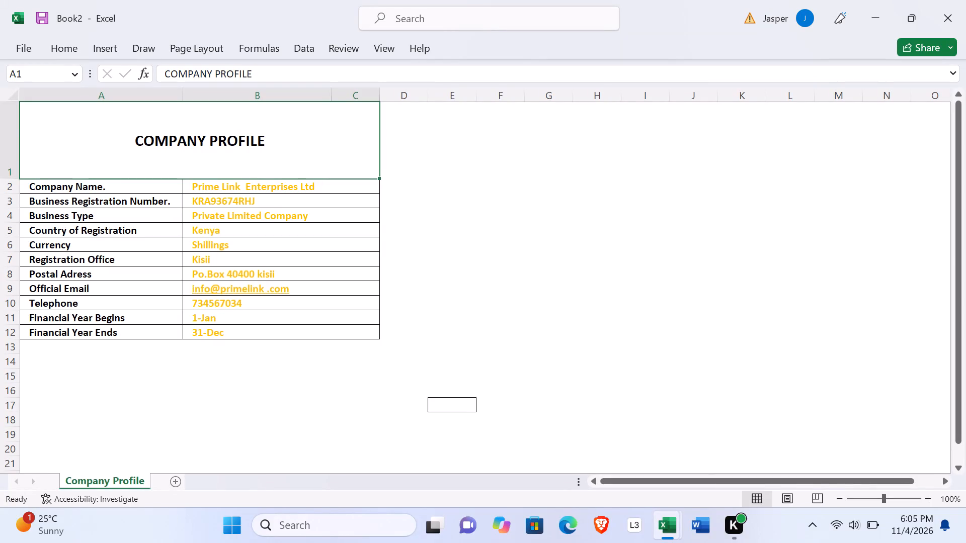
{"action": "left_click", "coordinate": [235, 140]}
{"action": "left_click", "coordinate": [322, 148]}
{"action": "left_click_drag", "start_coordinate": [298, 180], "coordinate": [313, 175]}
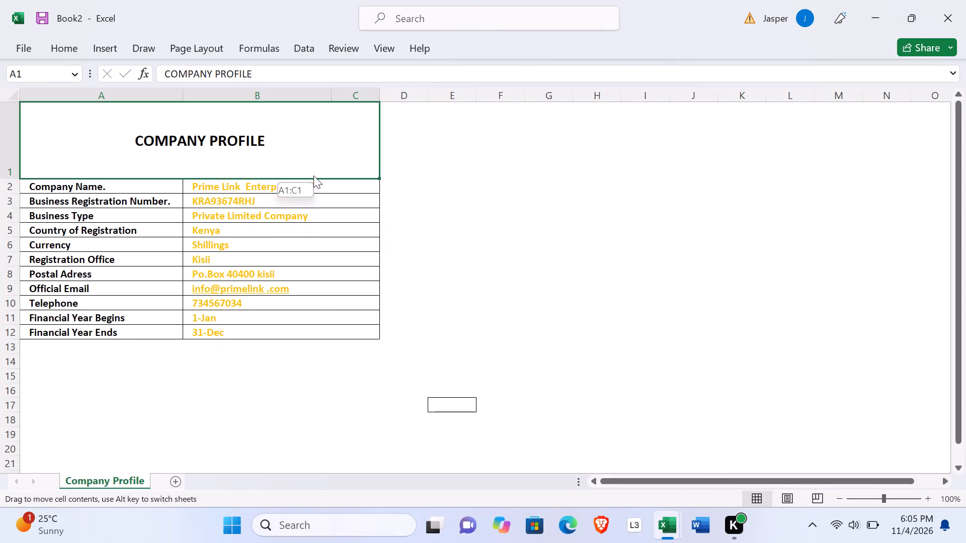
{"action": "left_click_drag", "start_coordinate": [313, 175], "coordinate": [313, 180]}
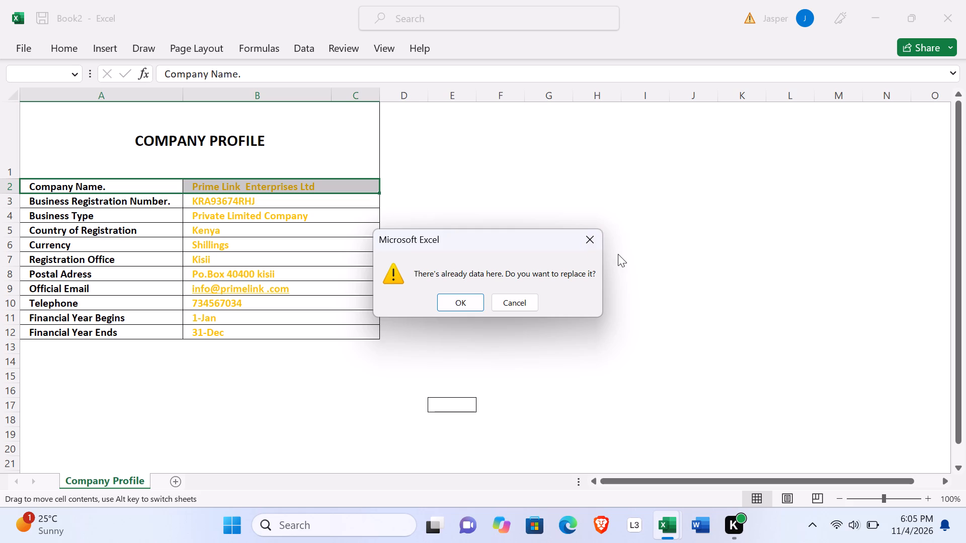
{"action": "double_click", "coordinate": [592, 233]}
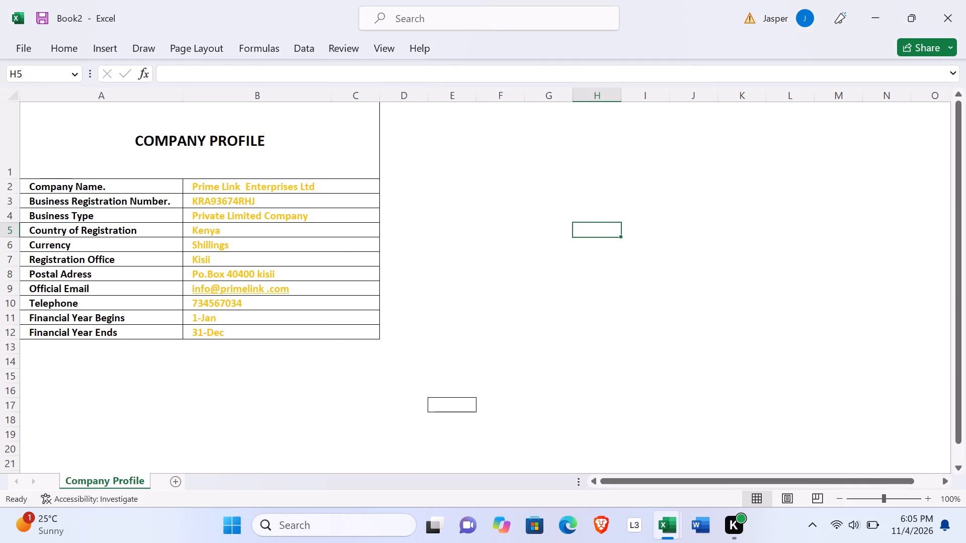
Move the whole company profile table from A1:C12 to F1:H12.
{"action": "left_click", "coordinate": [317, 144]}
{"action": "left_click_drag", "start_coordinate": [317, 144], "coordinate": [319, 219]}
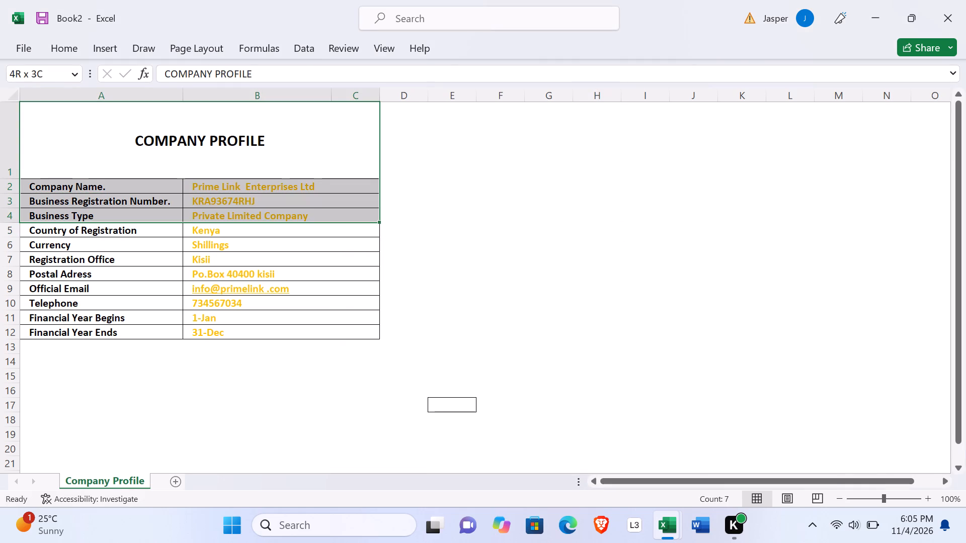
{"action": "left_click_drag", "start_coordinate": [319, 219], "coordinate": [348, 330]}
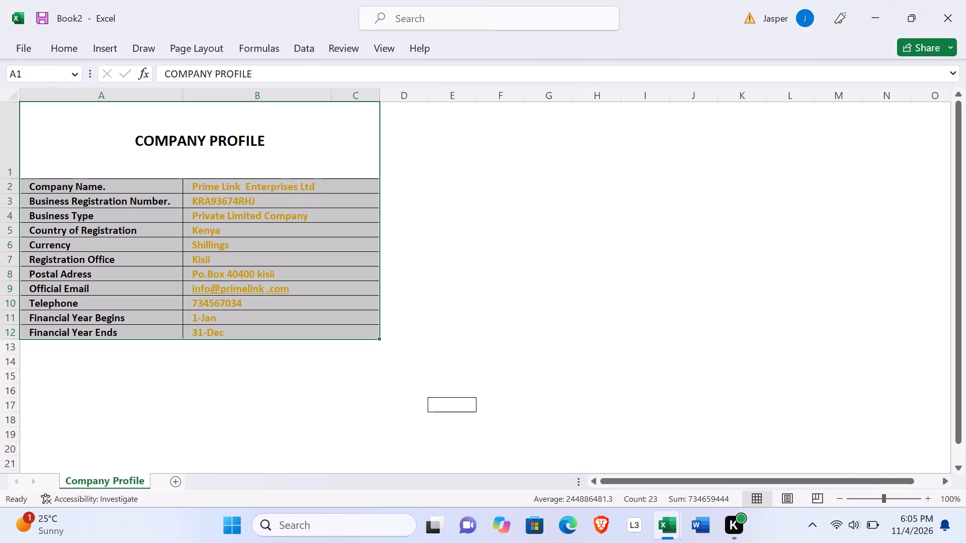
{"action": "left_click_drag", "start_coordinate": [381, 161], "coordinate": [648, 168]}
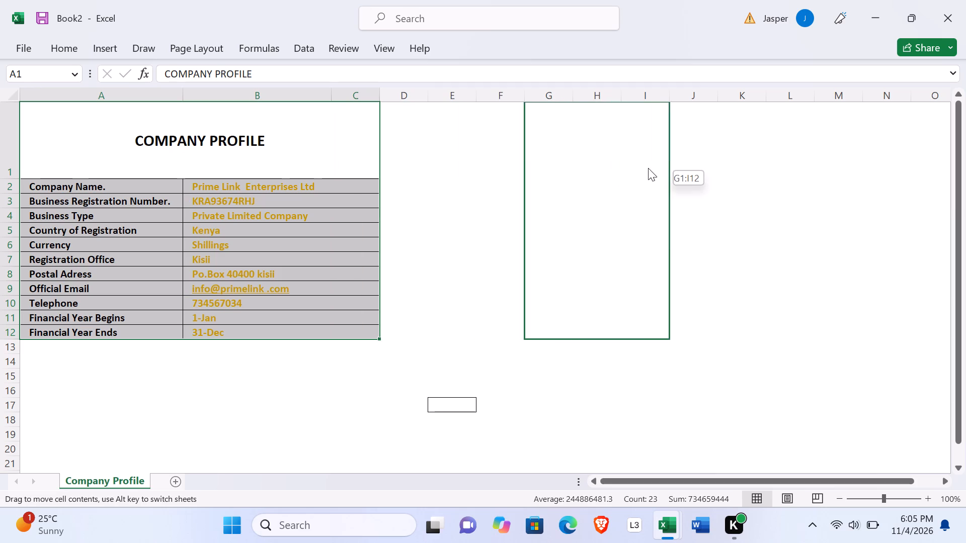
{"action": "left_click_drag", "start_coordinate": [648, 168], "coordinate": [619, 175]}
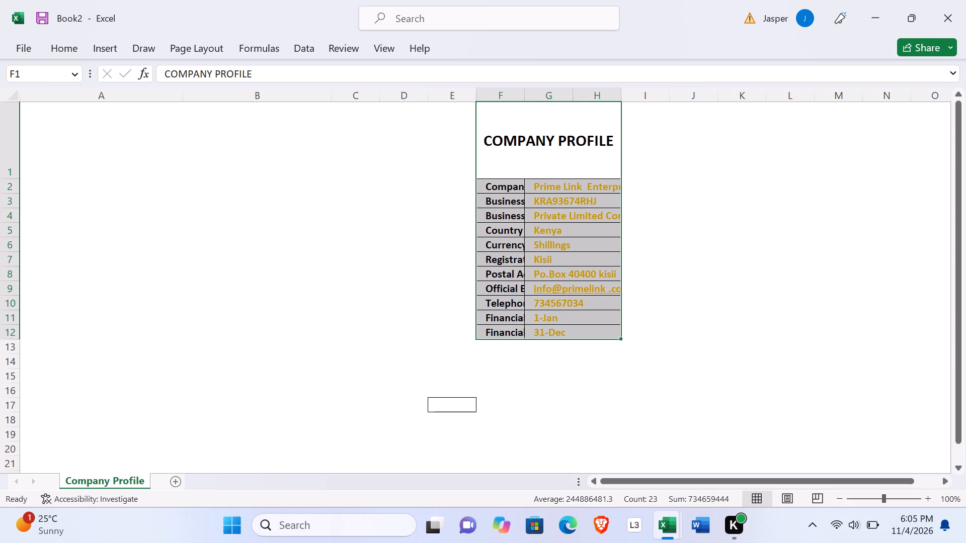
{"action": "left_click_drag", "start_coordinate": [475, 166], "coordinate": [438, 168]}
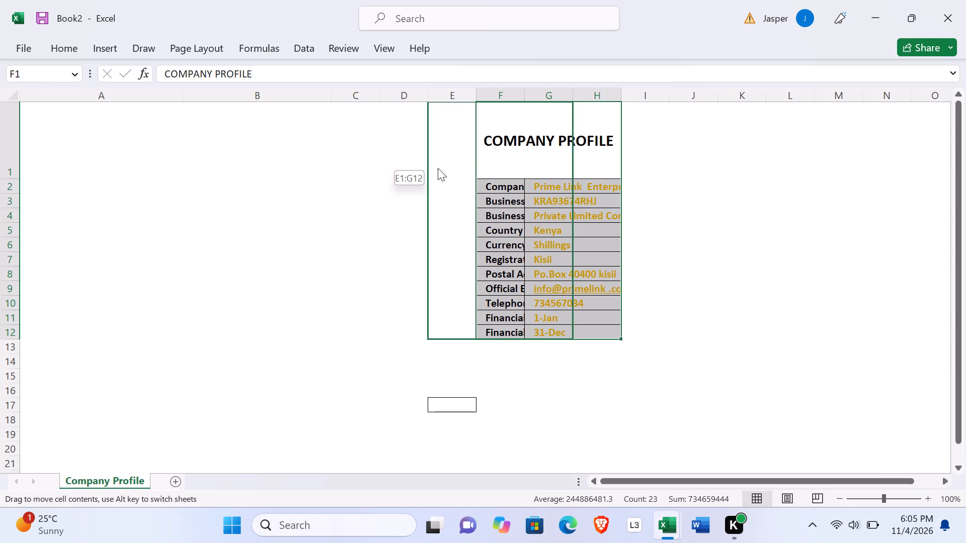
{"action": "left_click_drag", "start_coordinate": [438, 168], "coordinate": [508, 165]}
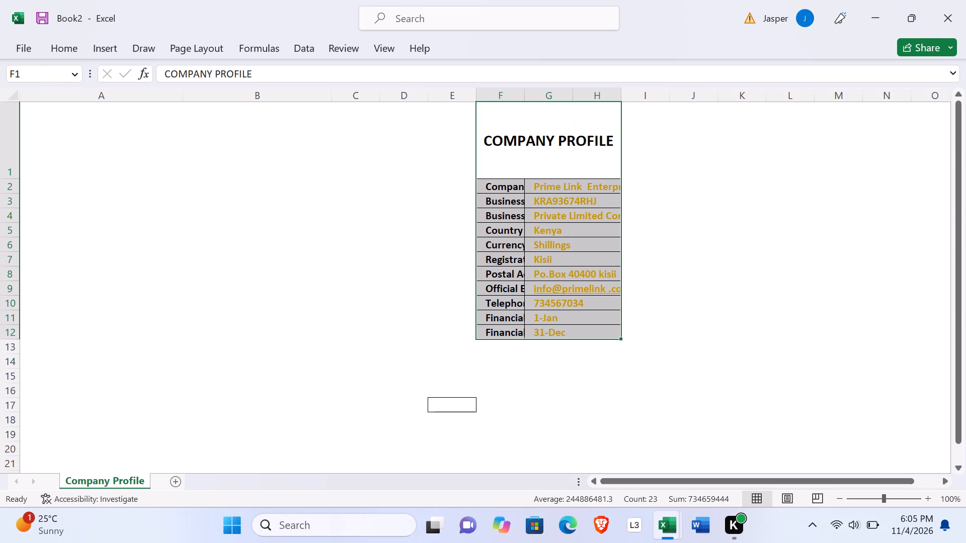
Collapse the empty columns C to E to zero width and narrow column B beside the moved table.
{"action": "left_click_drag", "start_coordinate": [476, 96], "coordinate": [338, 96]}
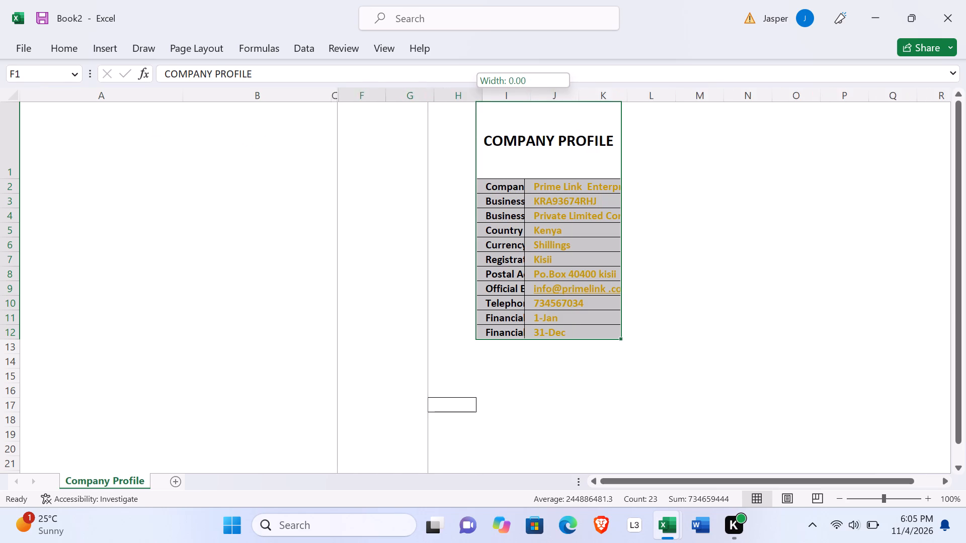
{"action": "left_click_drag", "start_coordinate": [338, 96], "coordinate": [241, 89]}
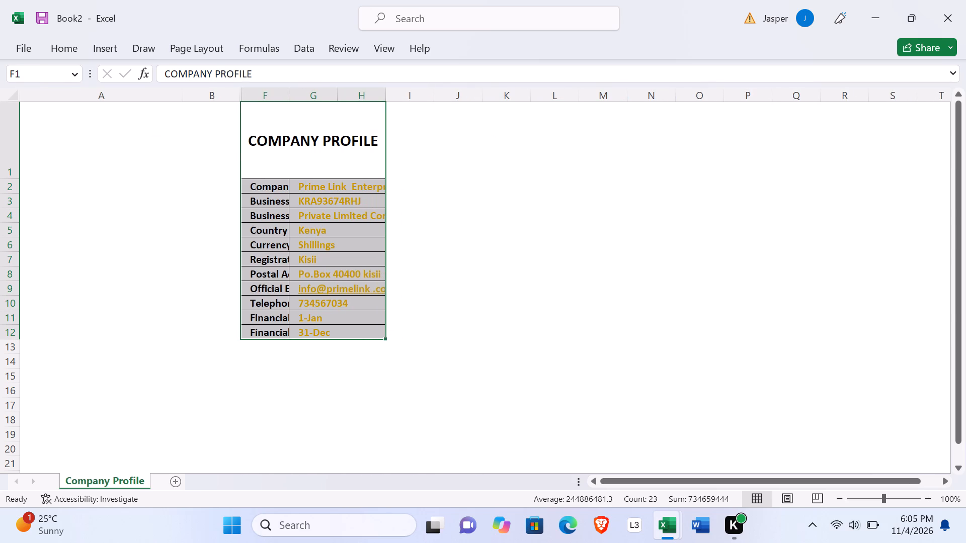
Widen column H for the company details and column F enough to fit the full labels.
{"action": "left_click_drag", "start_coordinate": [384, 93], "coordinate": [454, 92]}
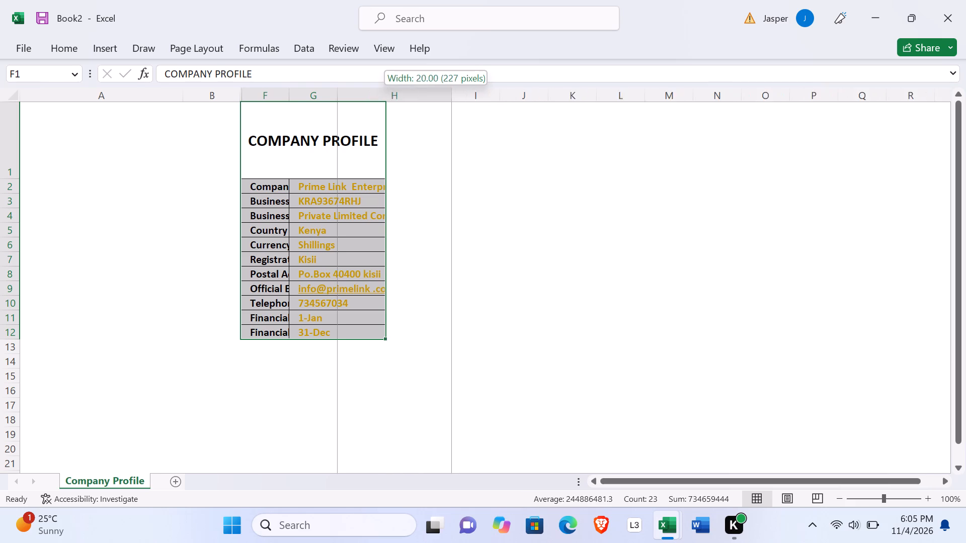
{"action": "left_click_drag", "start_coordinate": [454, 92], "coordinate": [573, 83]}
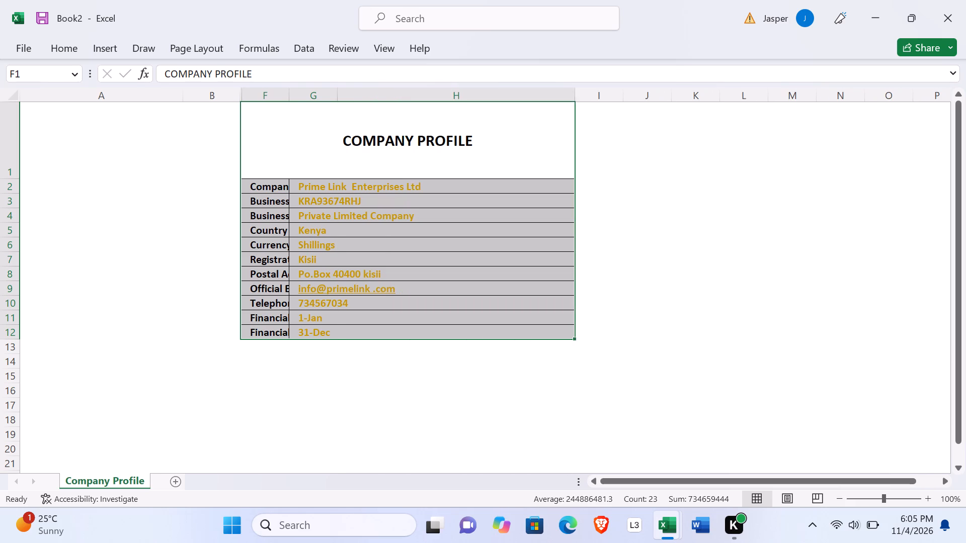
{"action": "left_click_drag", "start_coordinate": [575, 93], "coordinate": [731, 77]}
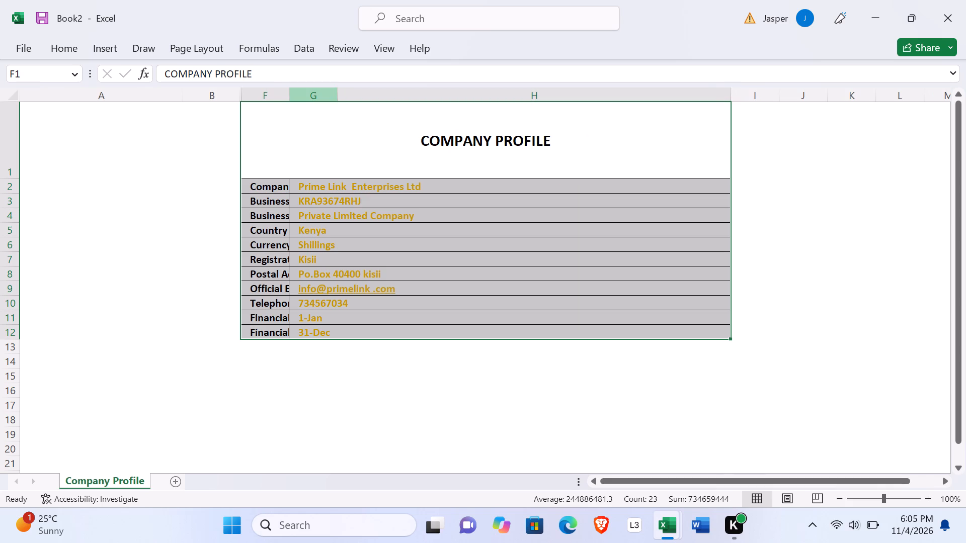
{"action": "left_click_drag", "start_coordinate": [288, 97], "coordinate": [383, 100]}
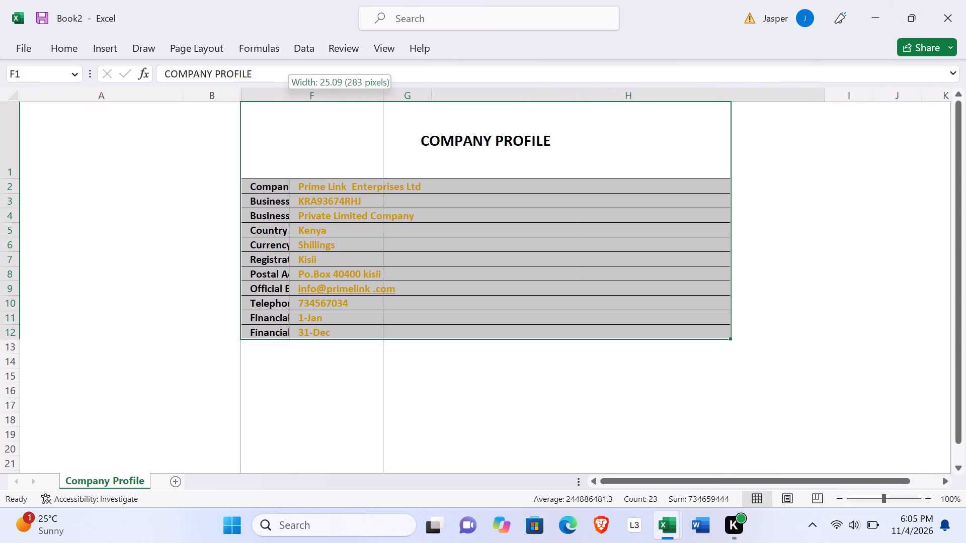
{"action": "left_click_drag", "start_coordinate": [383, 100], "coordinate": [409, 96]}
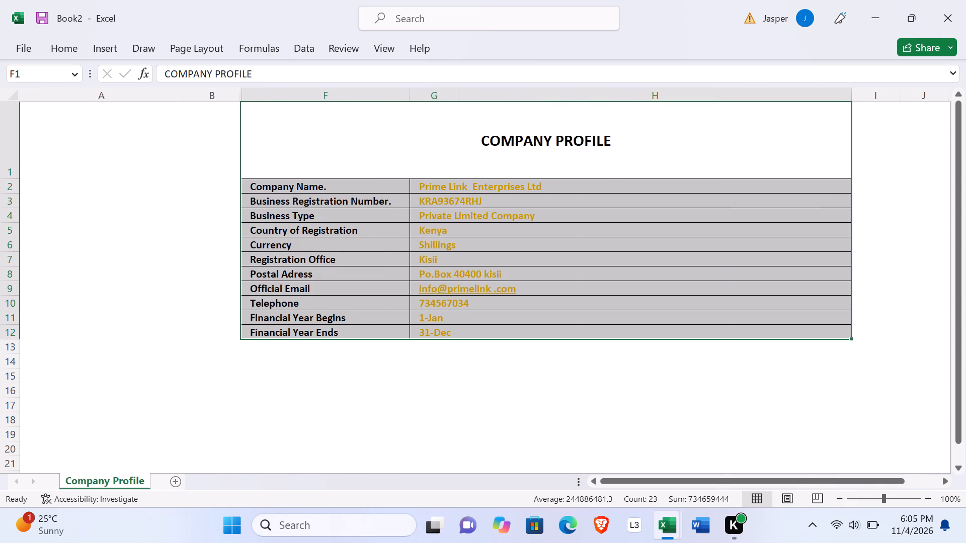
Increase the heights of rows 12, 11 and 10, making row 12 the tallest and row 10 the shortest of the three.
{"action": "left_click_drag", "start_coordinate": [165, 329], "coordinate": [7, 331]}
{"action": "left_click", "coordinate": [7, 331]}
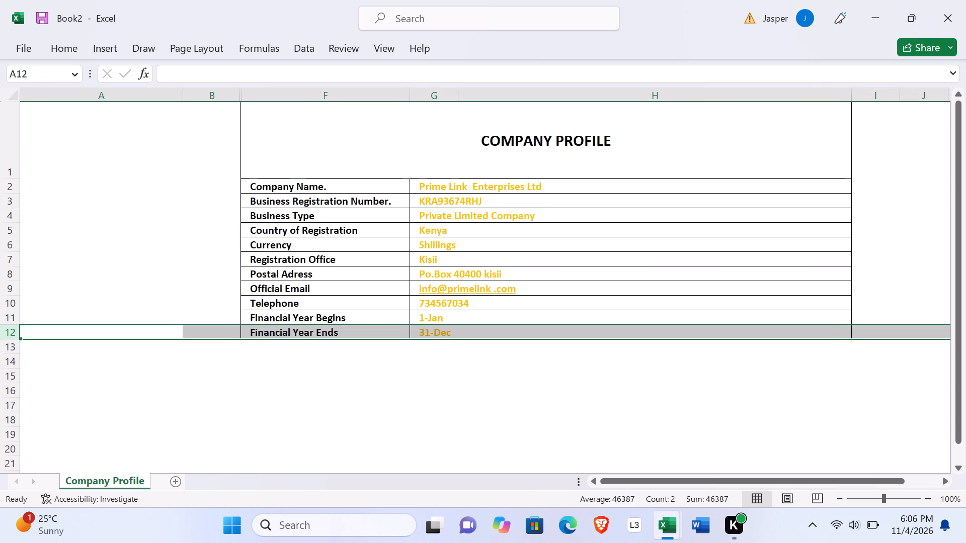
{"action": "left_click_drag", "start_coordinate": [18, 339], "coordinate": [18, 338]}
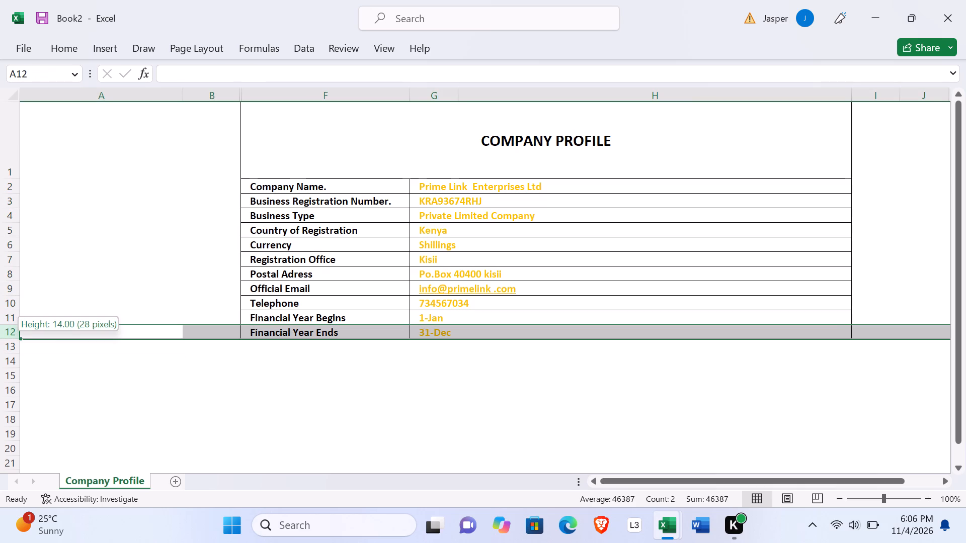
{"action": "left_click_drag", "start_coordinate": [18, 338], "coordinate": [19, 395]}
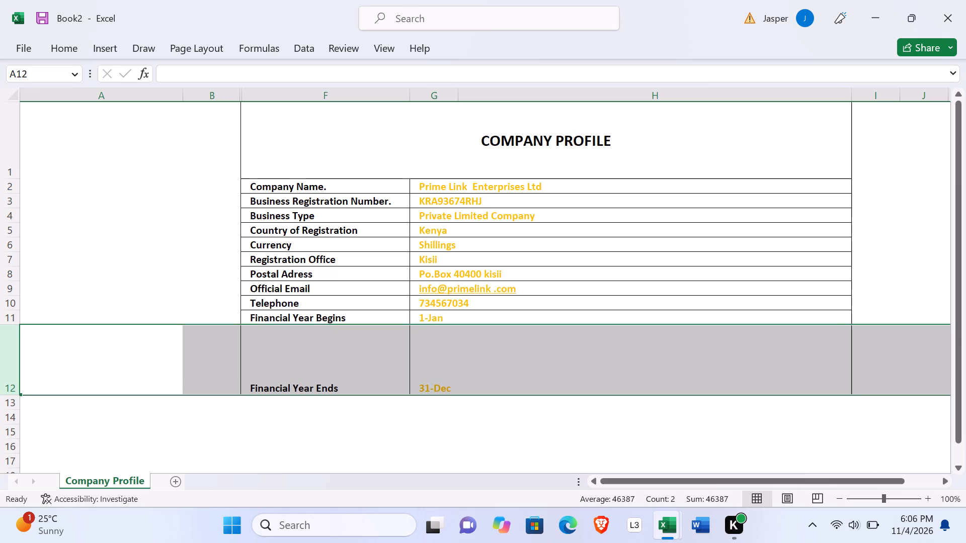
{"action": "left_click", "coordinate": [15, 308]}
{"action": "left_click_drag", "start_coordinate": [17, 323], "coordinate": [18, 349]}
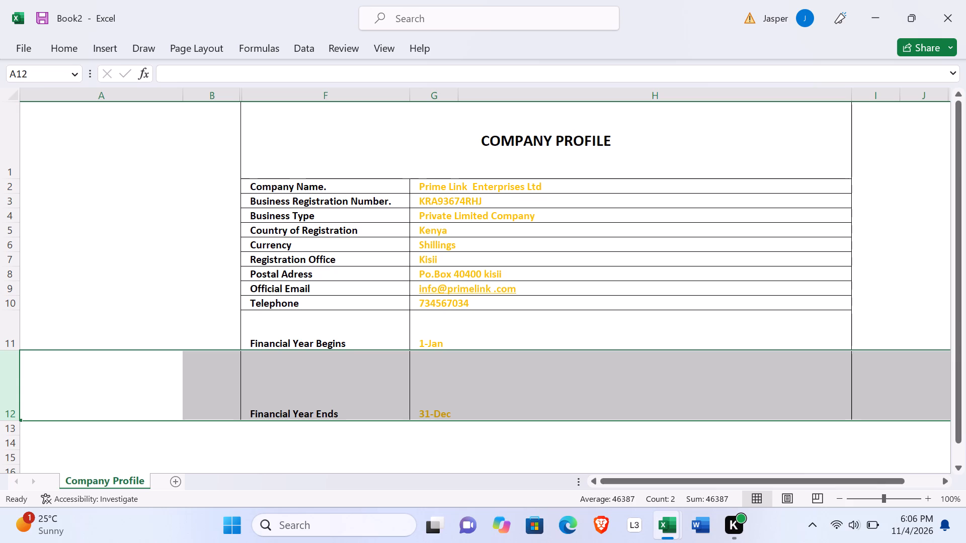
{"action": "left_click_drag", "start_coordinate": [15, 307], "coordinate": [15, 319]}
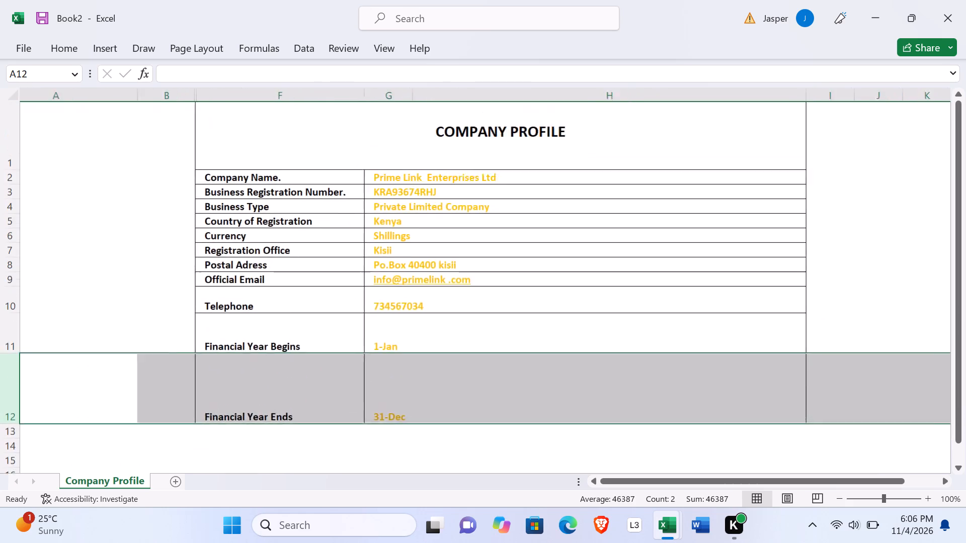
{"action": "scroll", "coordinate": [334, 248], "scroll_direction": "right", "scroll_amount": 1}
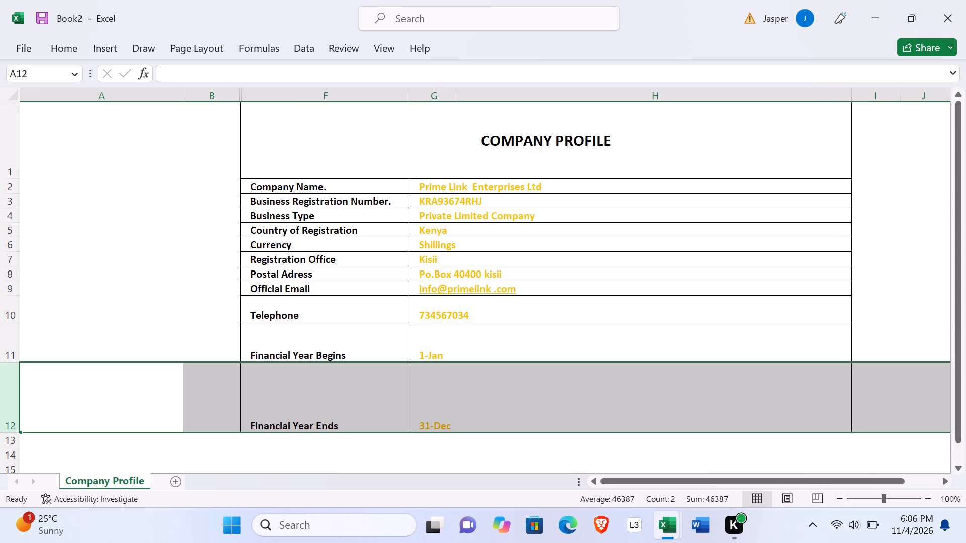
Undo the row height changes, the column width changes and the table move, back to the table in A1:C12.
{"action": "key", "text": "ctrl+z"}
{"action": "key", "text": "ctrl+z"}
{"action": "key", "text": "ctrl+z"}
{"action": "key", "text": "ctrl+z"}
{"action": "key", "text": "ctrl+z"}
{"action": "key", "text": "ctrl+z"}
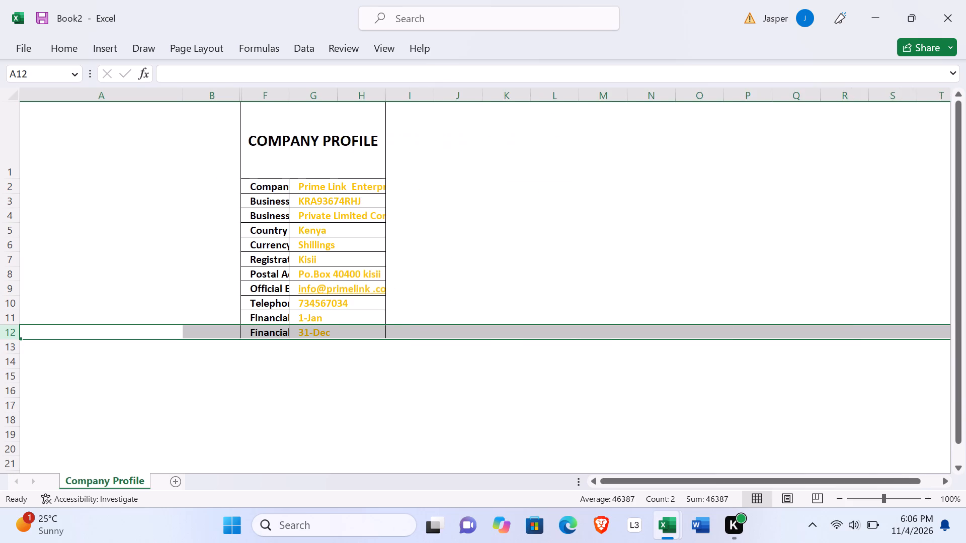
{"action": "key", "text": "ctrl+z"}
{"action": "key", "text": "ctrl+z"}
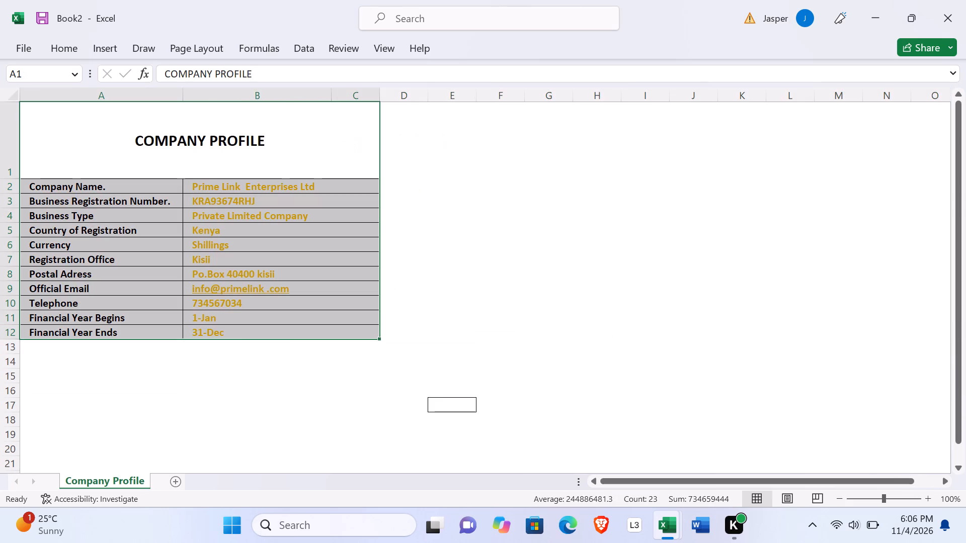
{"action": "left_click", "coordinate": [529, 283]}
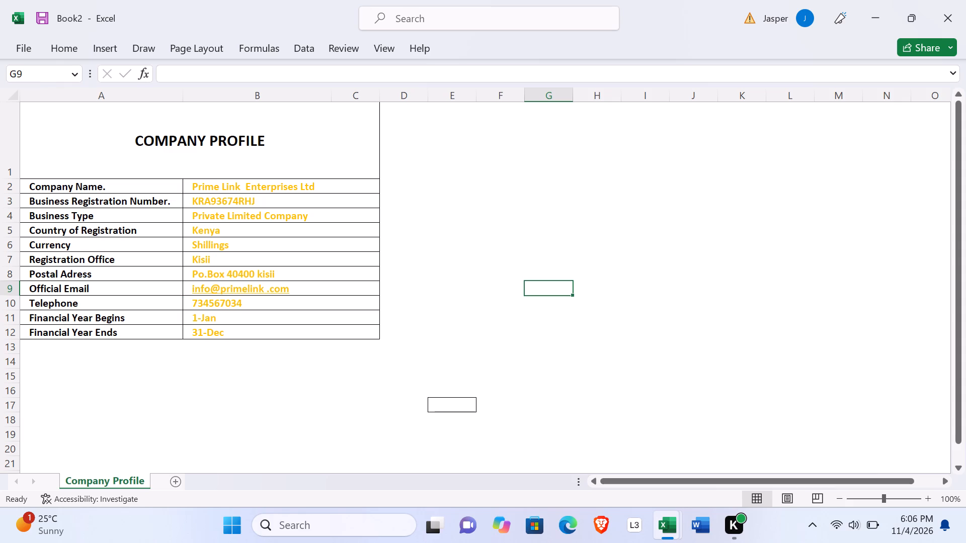
Save the workbook to the Desktop as an Excel Workbook named "Primelink Enterprises Limited.".
{"action": "left_click", "coordinate": [23, 47]}
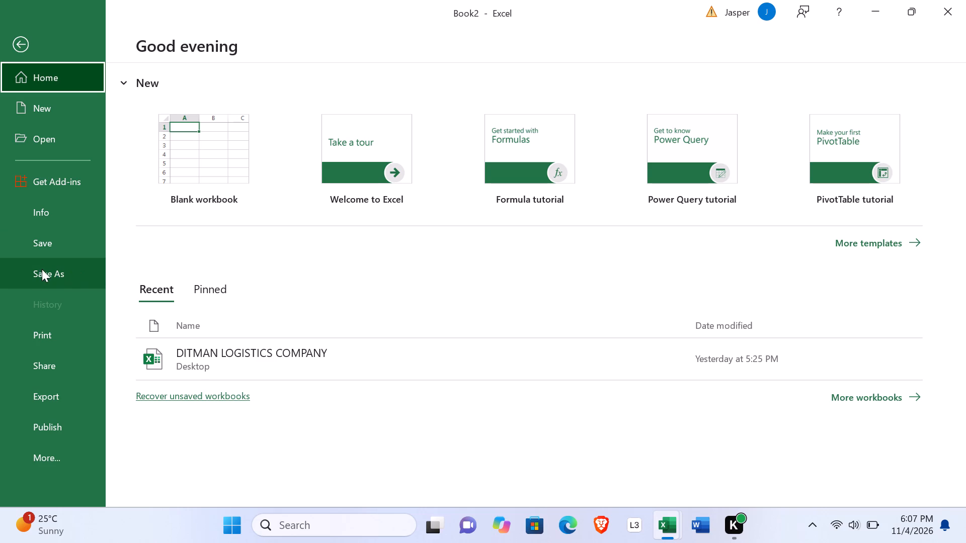
{"action": "left_click", "coordinate": [64, 276]}
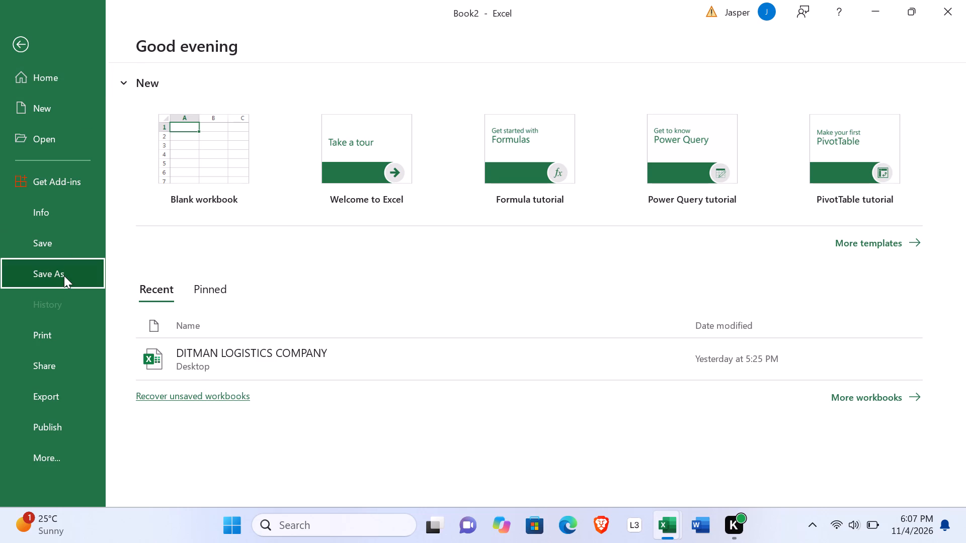
{"action": "left_click", "coordinate": [236, 201]}
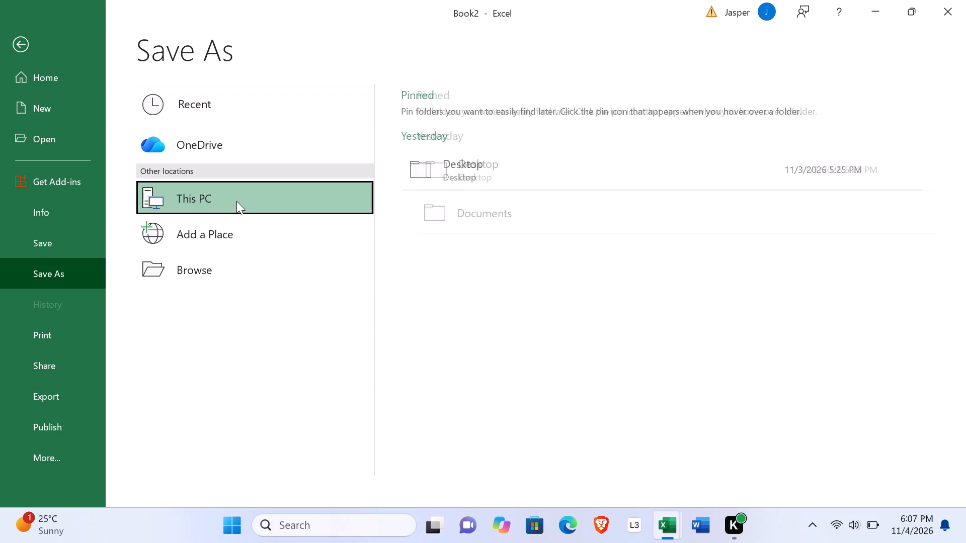
{"action": "left_click", "coordinate": [509, 172]}
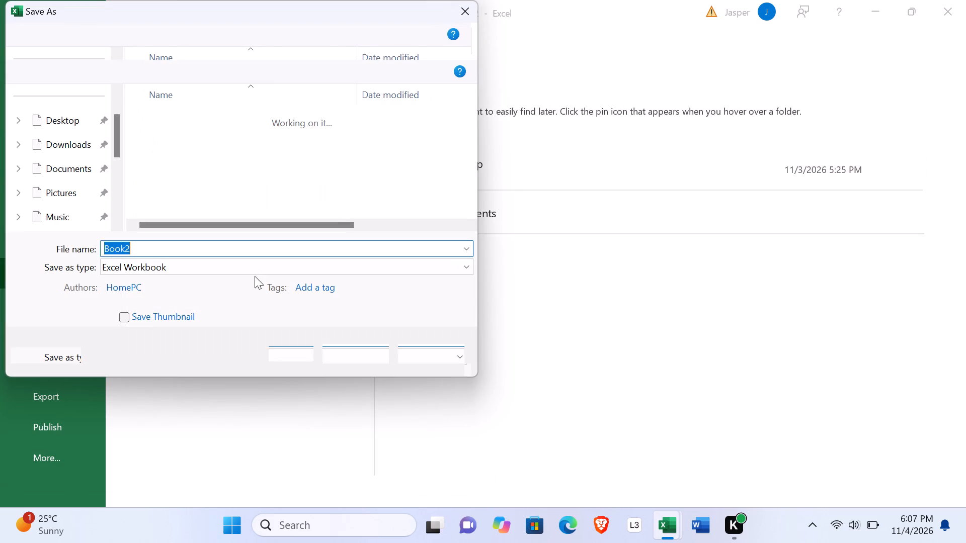
{"action": "left_click", "coordinate": [138, 246]}
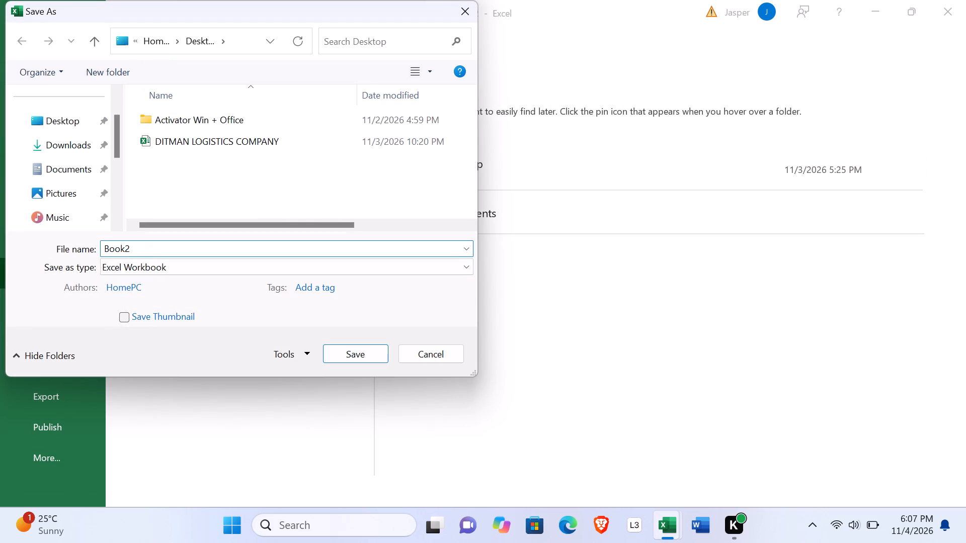
{"action": "key", "text": "BackSpace"}
{"action": "key", "text": "BackSpace"}
{"action": "key", "text": "BackSpace"}
{"action": "key", "text": "BackSpace"}
{"action": "key", "text": "BackSpace"}
{"action": "key", "text": "r"}
{"action": "type", "text": "ime"}
{"action": "key", "text": "space"}
{"action": "key", "text": "BackSpace"}
{"action": "type", "text": "link"}
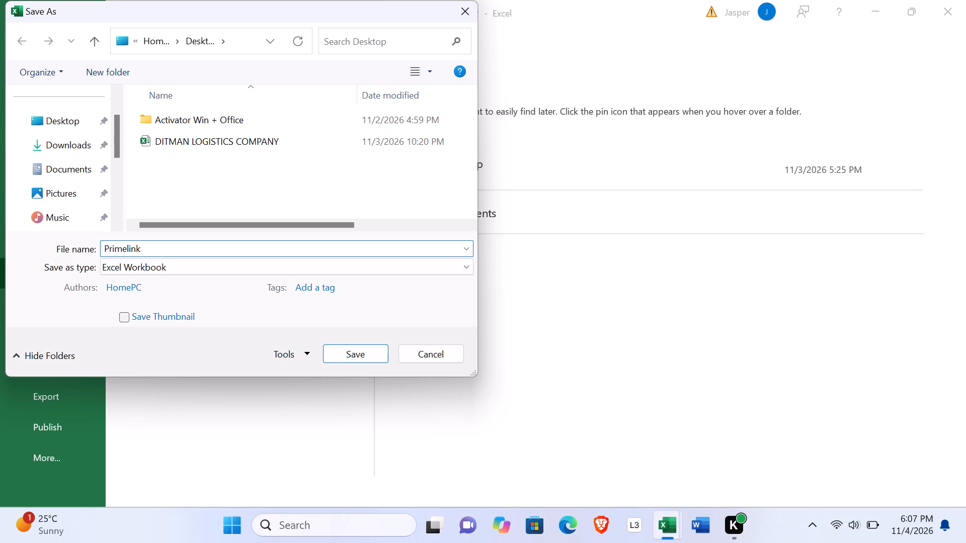
{"action": "key", "text": "space"}
{"action": "type", "text": "nter"}
{"action": "type", "text": "pri"}
{"action": "type", "text": "ses"}
{"action": "key", "text": "space"}
{"action": "type", "text": "mi"}
{"action": "type", "text": "ted"}
{"action": "key", "text": "period"}
{"action": "left_click", "coordinate": [365, 353]}
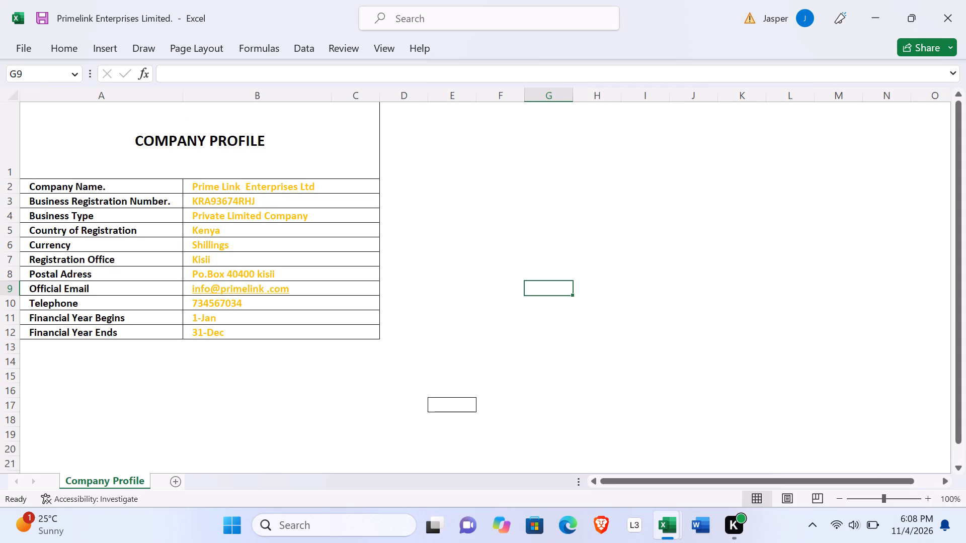
Add a new blank worksheet after the Company Profile sheet.
{"action": "left_click", "coordinate": [173, 478]}
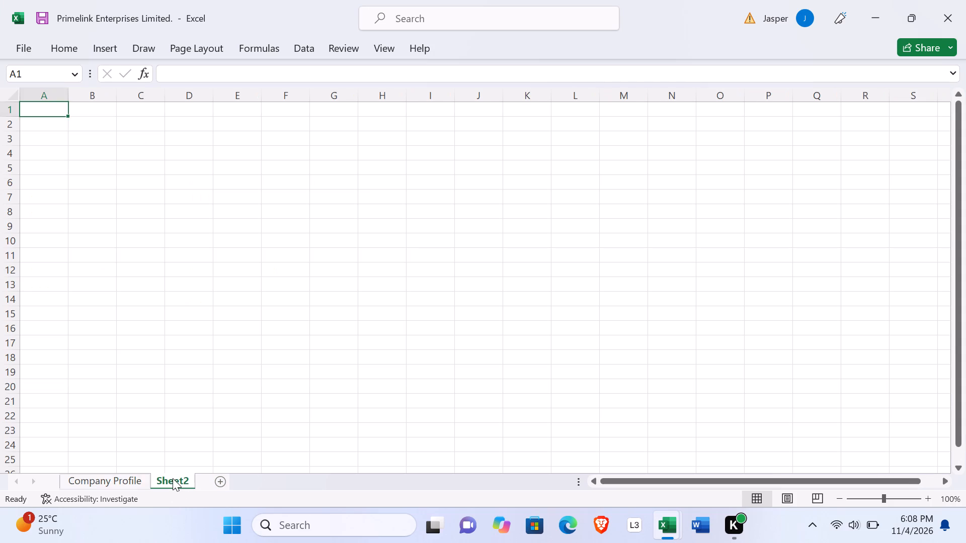